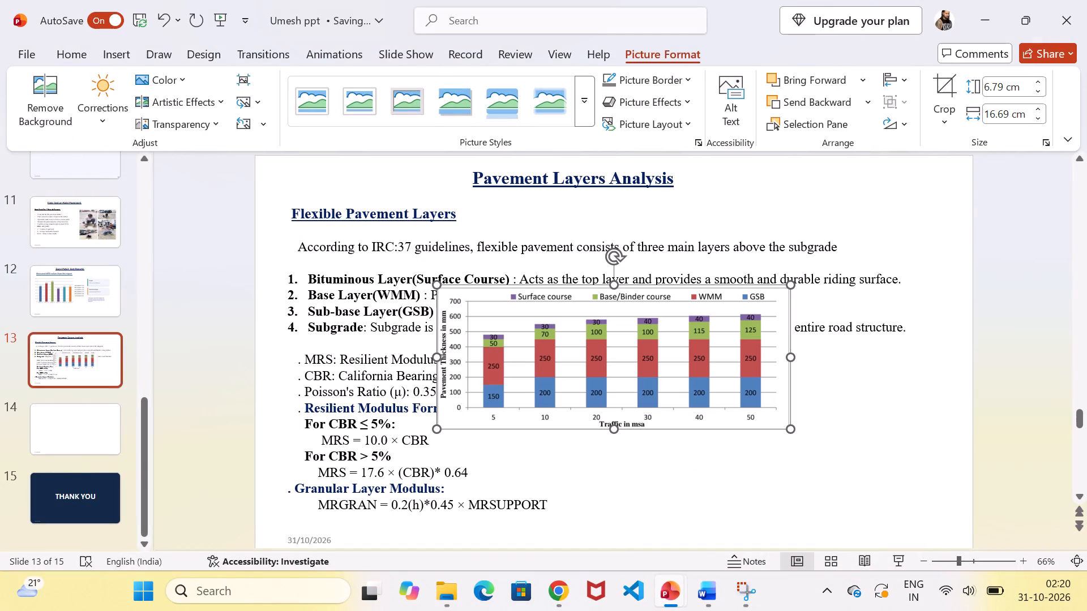
# Move the pavement thickness chart picture off the text into the empty area beside the resilient modulus formulas.
pyautogui.hscroll(1, 623, 399)
pyautogui.moveTo(623, 399); pyautogui.dragTo(781, 485)
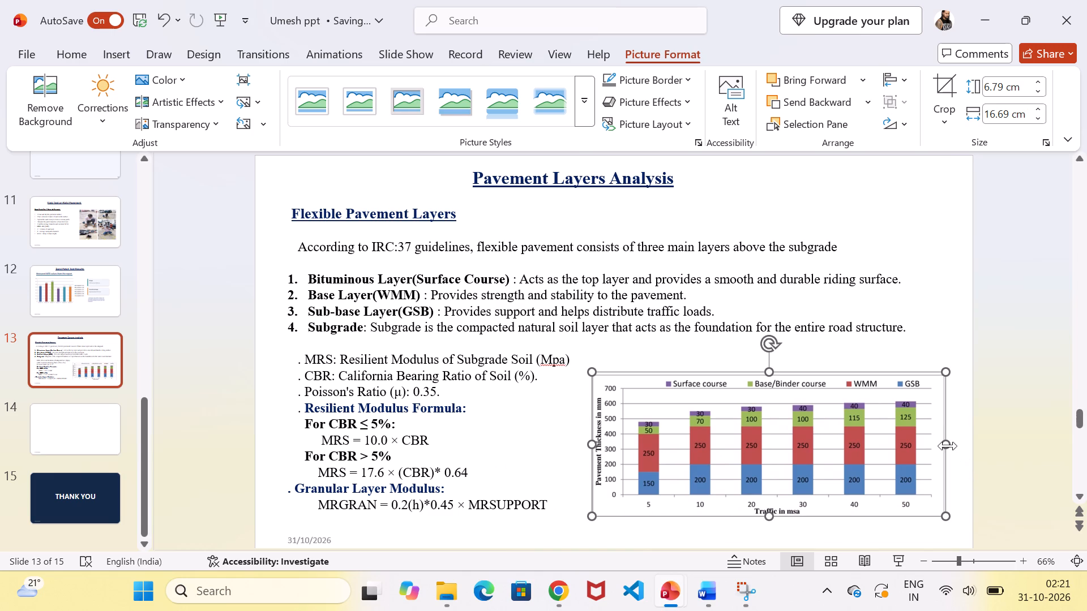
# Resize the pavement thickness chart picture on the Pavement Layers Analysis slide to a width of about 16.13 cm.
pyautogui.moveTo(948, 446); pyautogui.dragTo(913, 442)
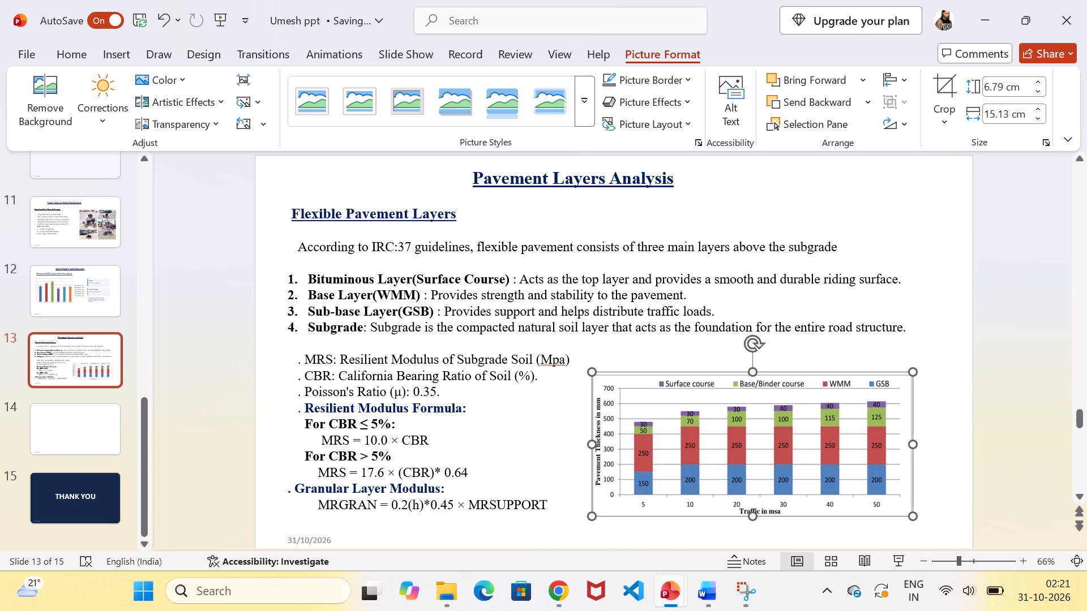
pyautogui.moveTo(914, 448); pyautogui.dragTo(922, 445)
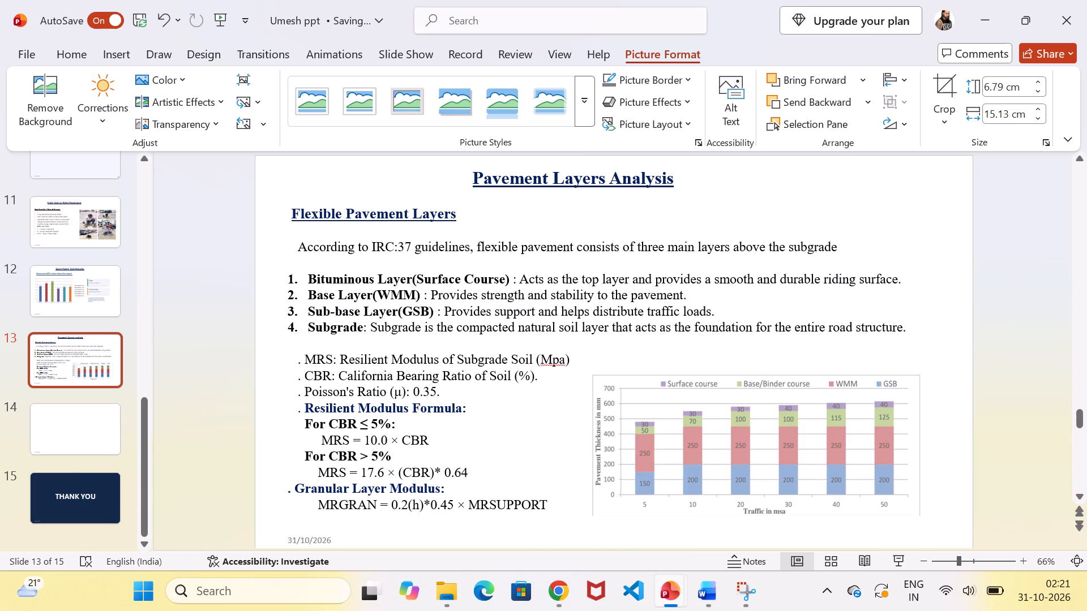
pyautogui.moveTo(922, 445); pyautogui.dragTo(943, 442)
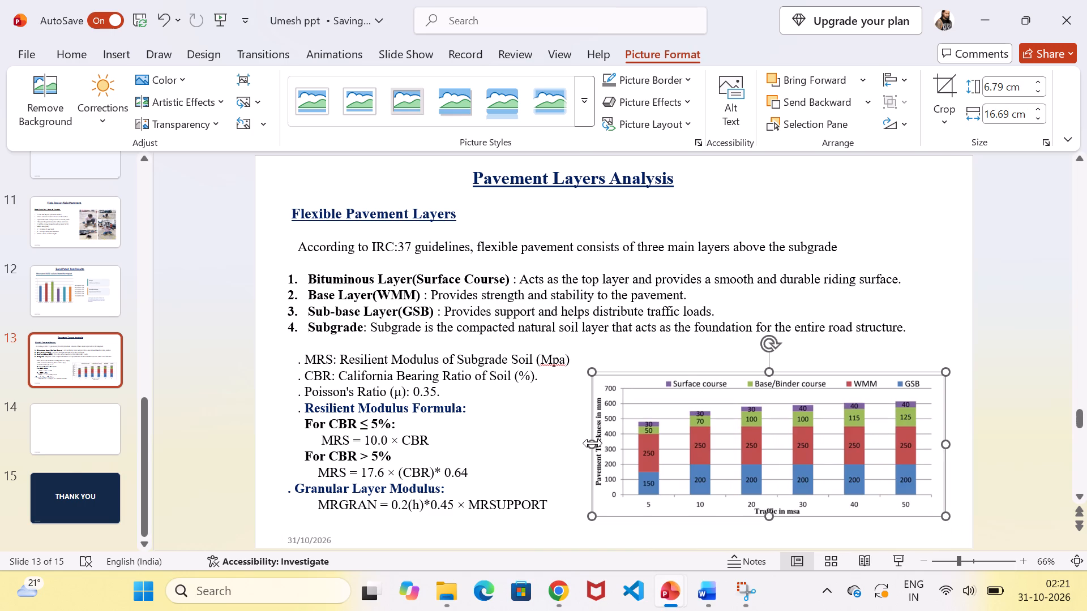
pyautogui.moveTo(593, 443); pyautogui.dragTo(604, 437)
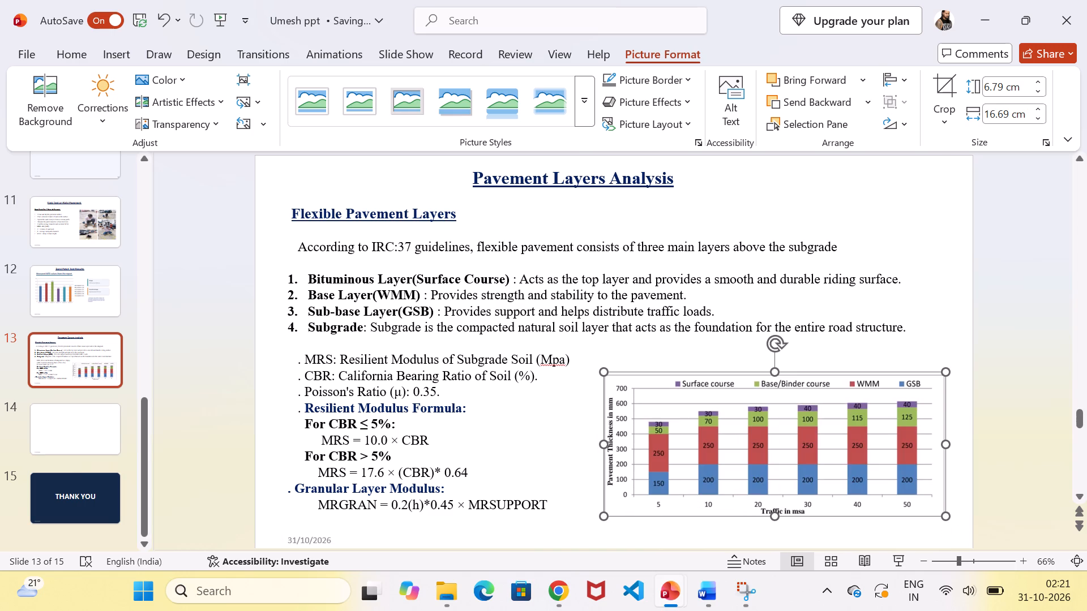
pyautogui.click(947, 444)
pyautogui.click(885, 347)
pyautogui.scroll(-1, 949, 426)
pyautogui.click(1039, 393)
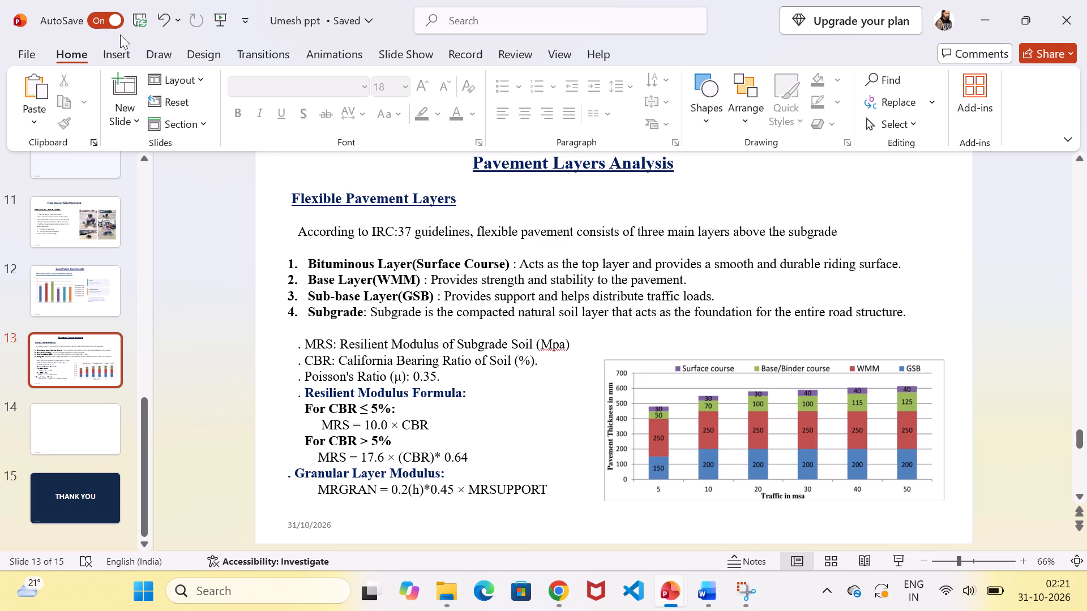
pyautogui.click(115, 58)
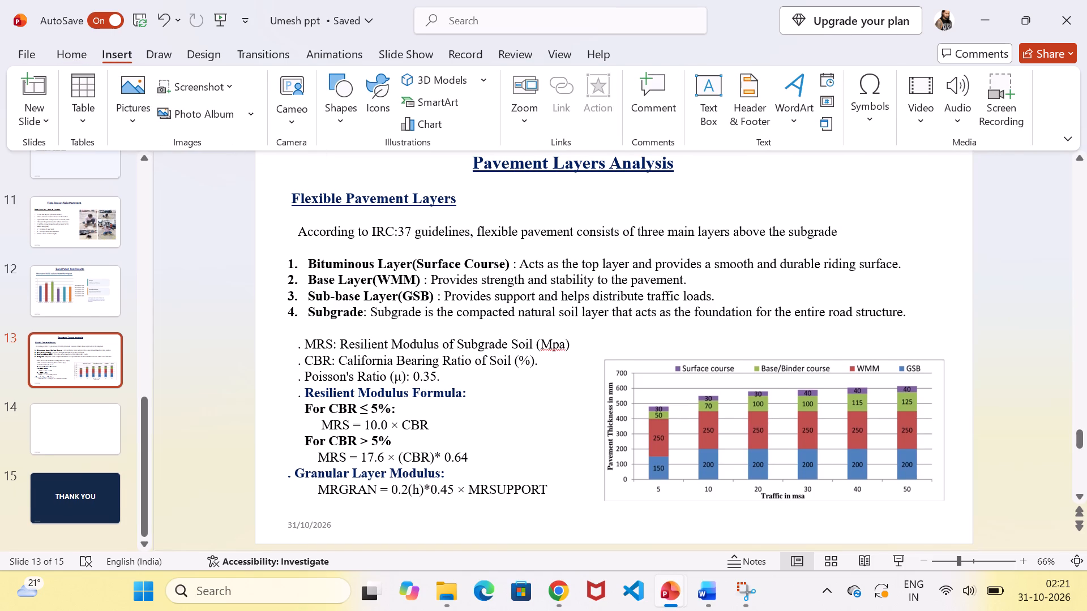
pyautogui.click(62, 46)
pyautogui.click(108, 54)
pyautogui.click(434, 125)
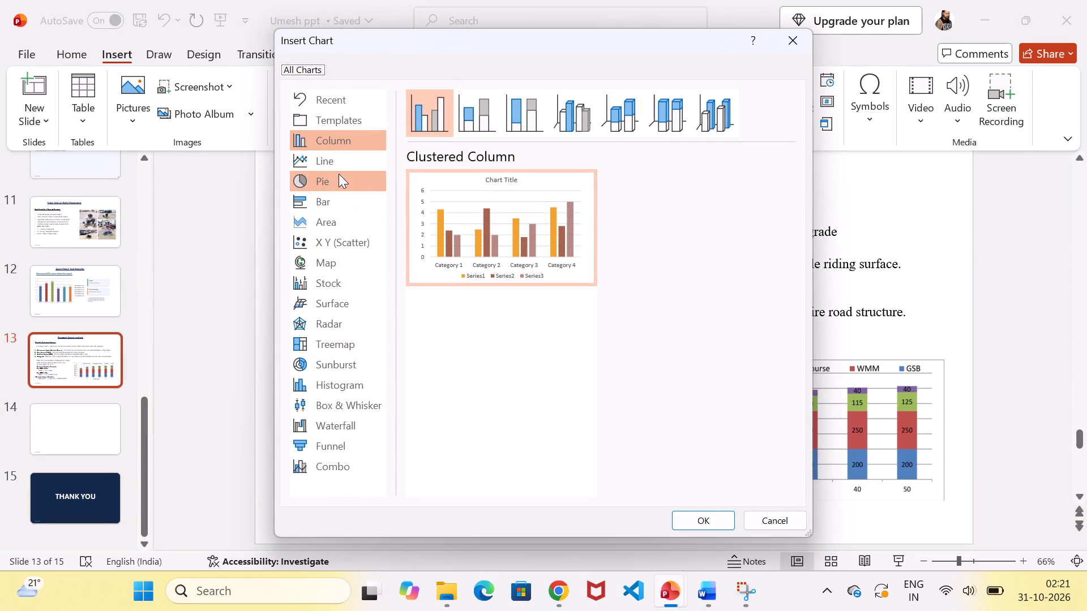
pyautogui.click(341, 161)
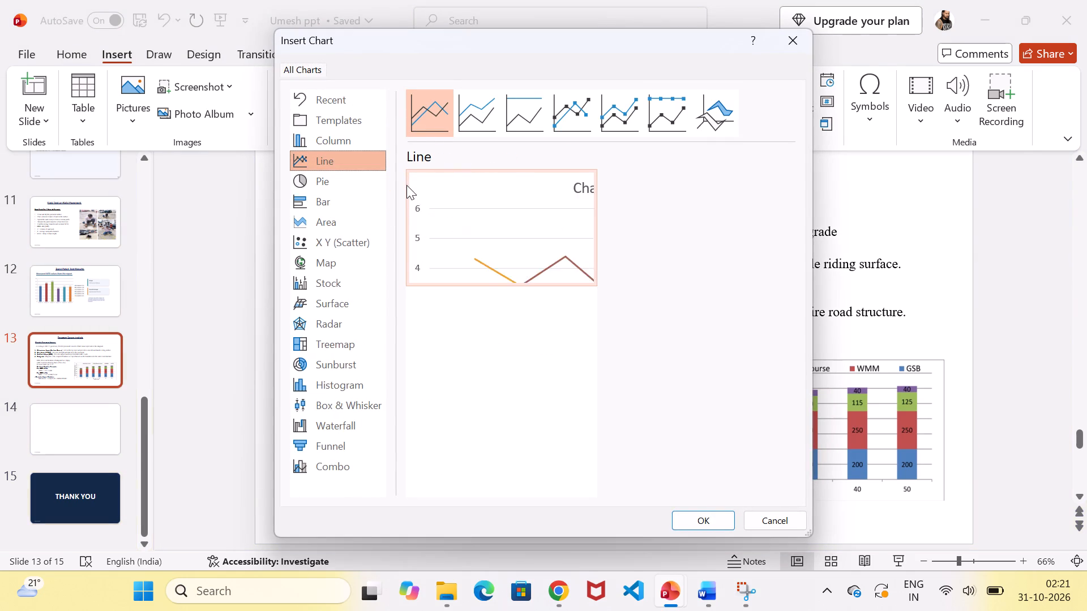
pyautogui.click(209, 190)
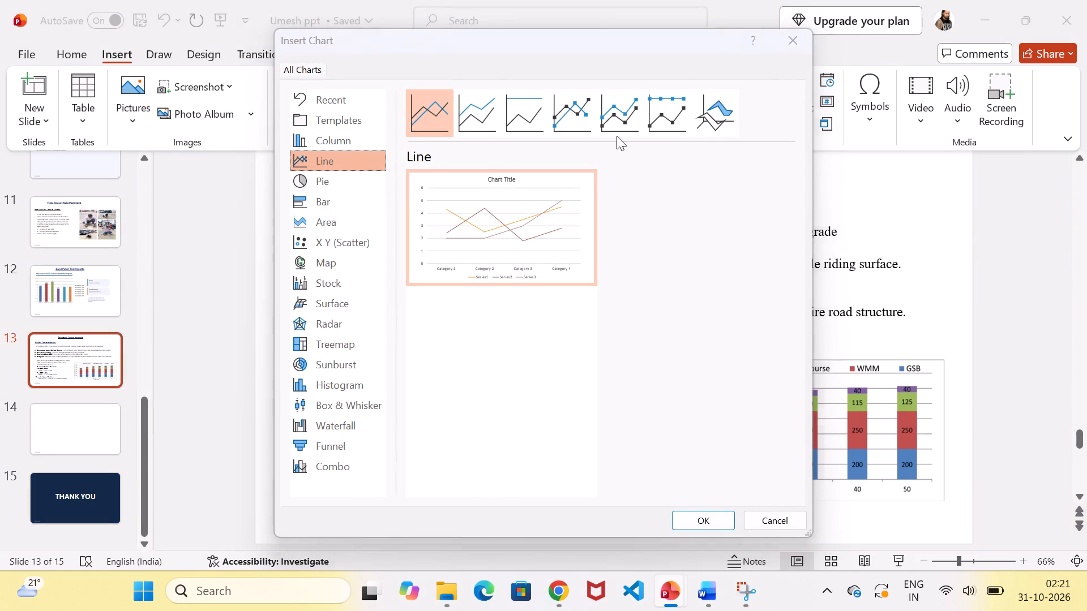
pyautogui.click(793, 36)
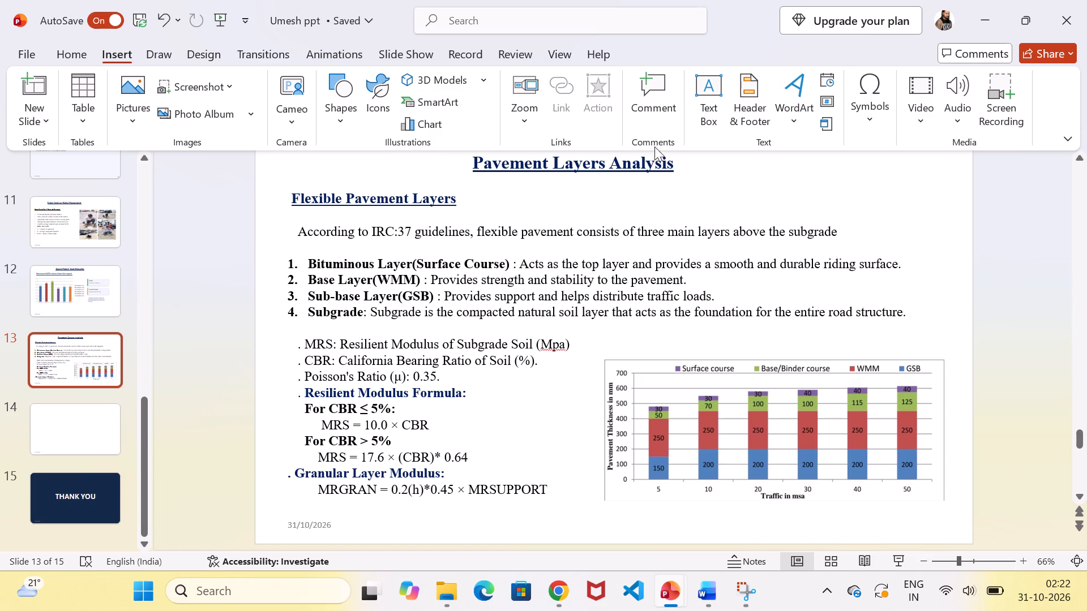
# Show the drawing ruler over the Pavement Layers Analysis slide.
pyautogui.click(161, 52)
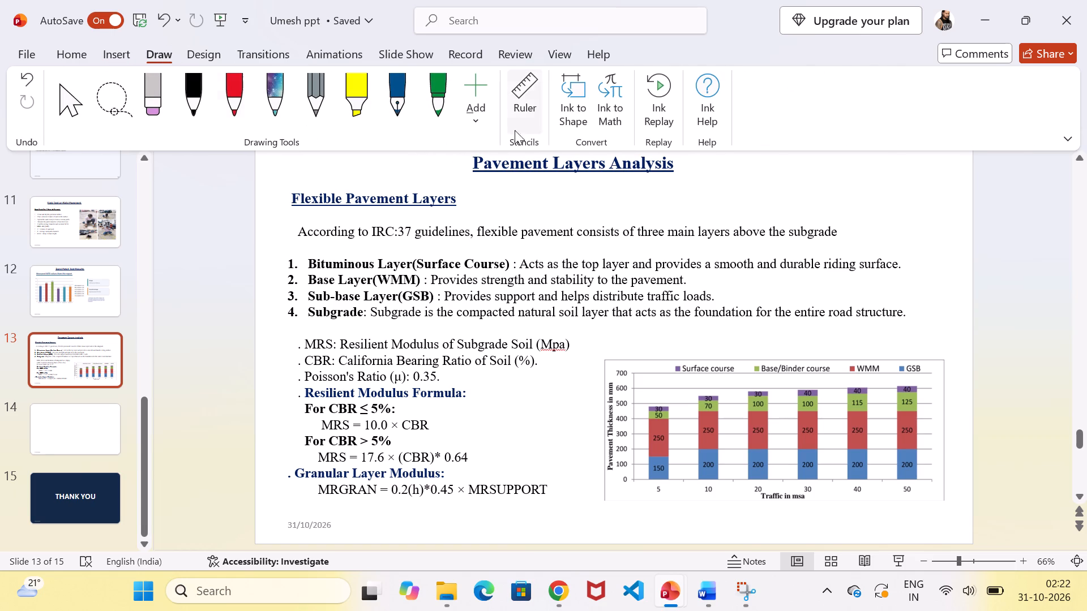
pyautogui.click(476, 107)
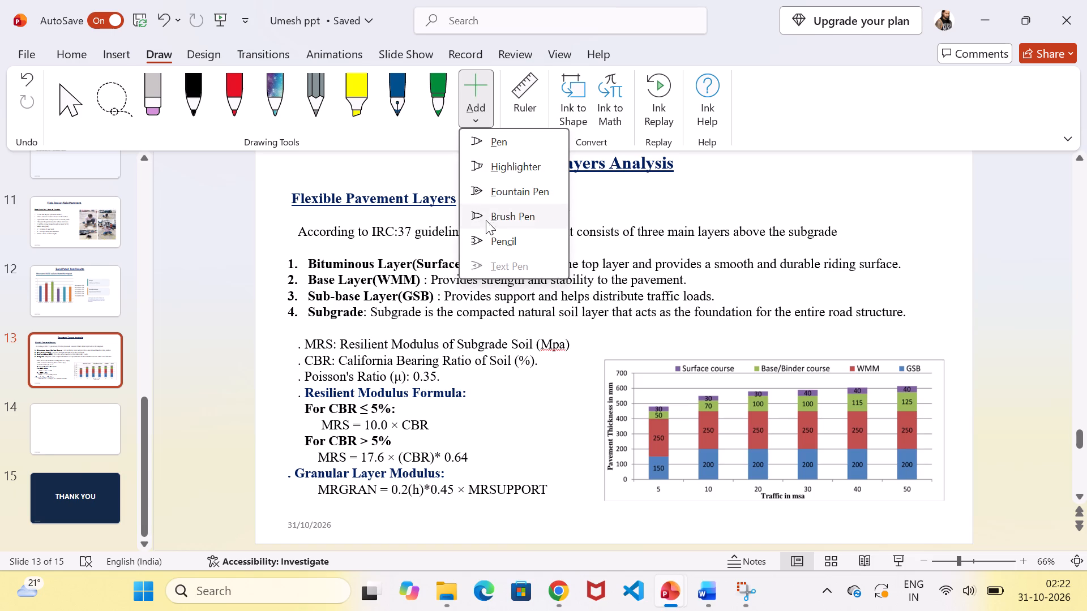
pyautogui.click(531, 89)
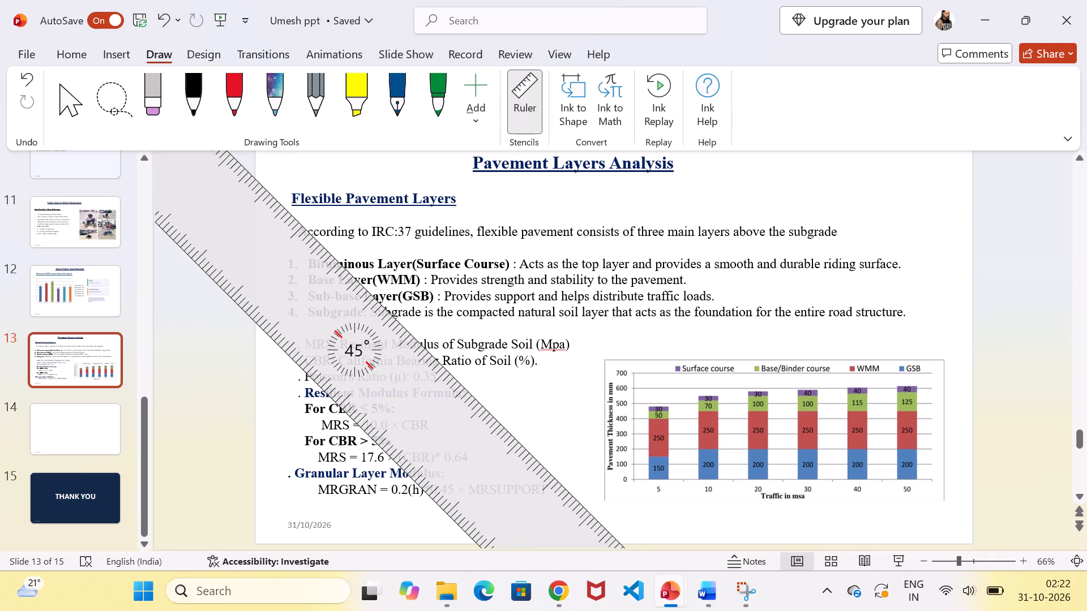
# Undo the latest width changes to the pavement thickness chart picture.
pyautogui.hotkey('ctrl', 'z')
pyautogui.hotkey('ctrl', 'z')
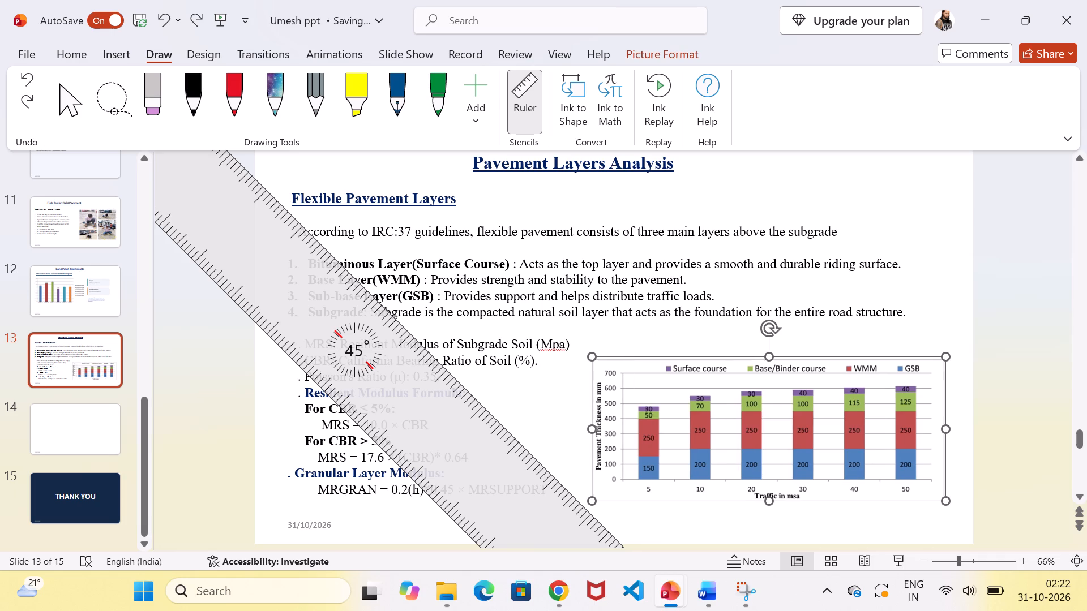
# Open the available options for the drawing ruler lying over the Pavement Layers Analysis slide.
pyautogui.rightClick(228, 230)
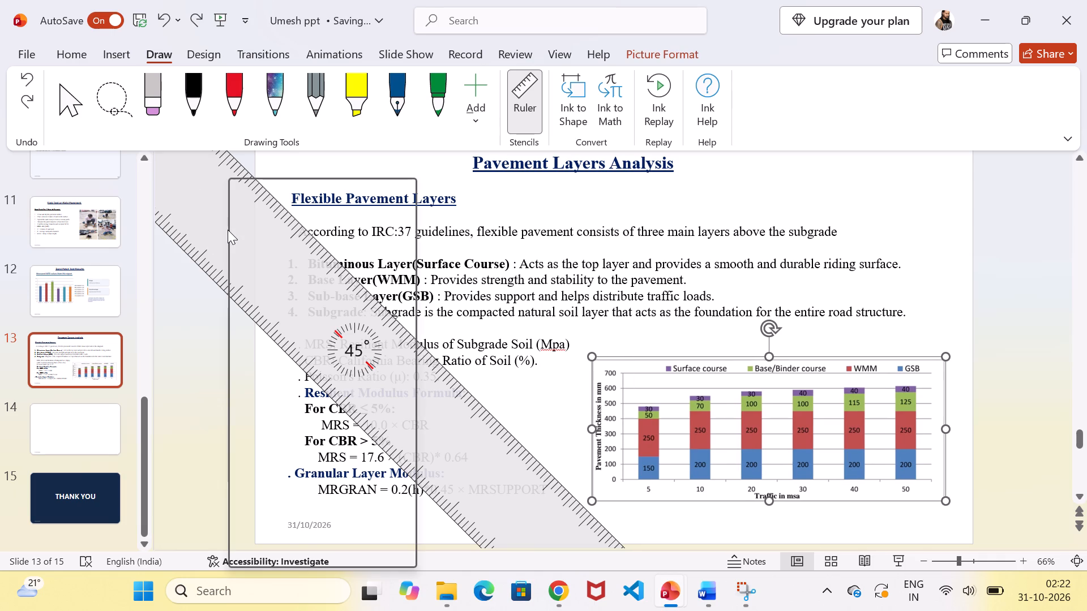
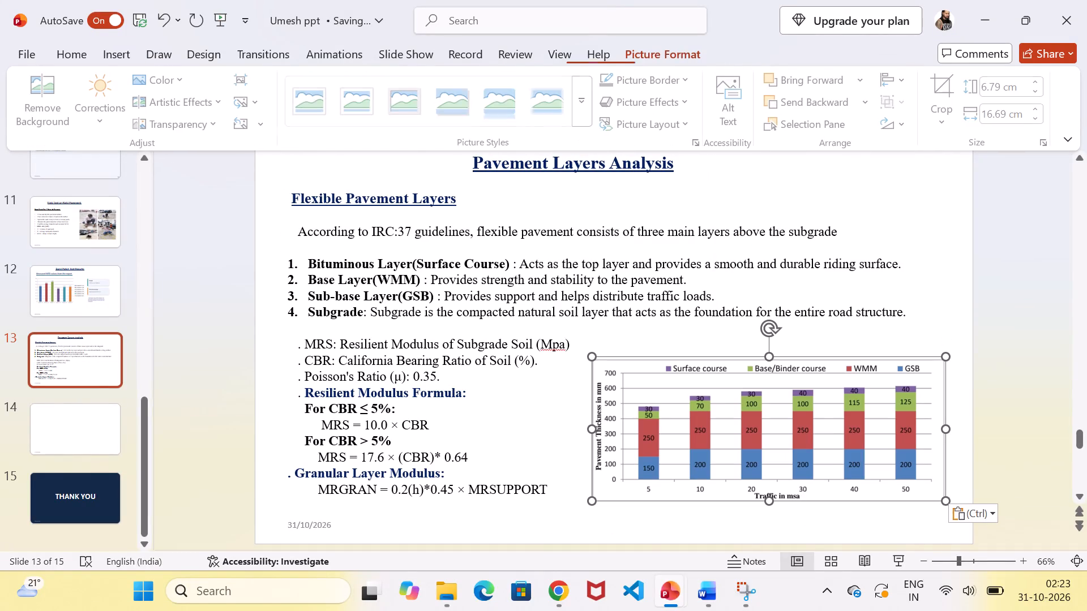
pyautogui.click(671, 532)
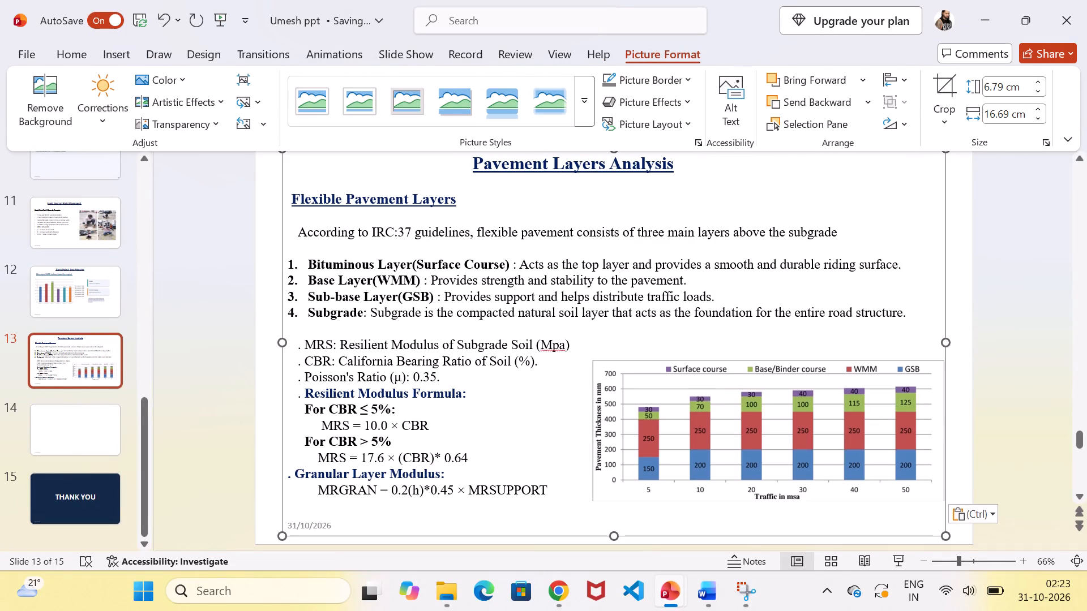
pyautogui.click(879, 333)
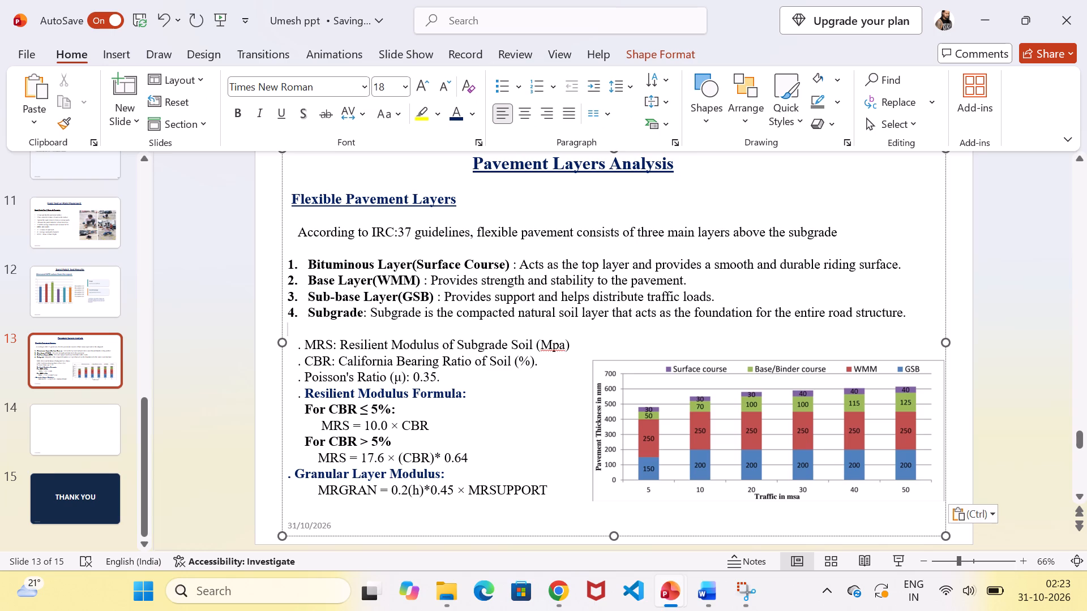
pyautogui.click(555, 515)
# Nudge the pavement thickness chart picture slightly upward on the Pavement Layers Analysis slide and deselect it.
pyautogui.click(1017, 384)
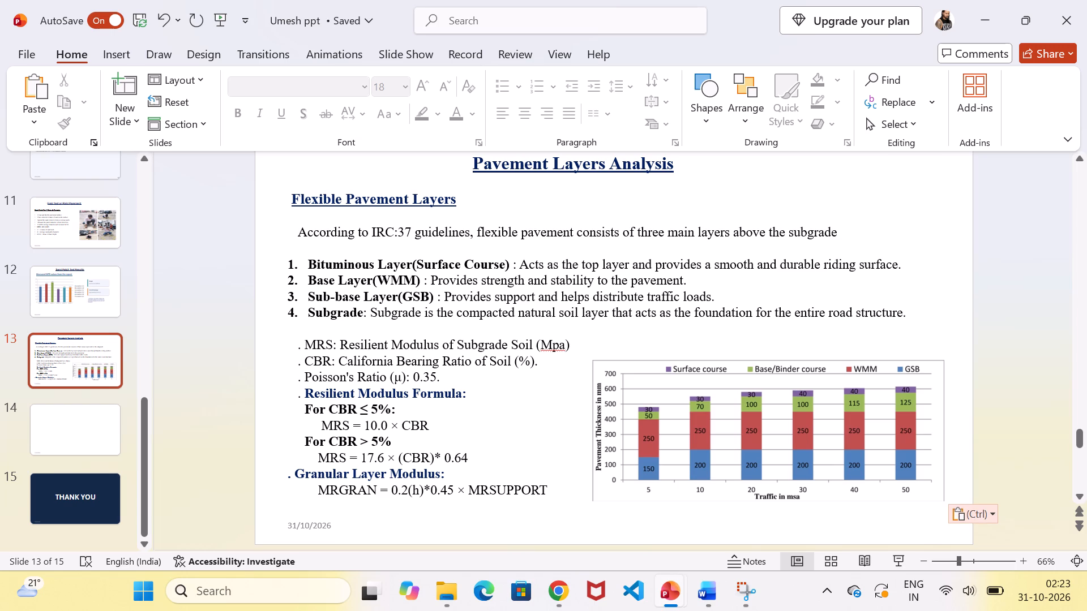
pyautogui.click(596, 497)
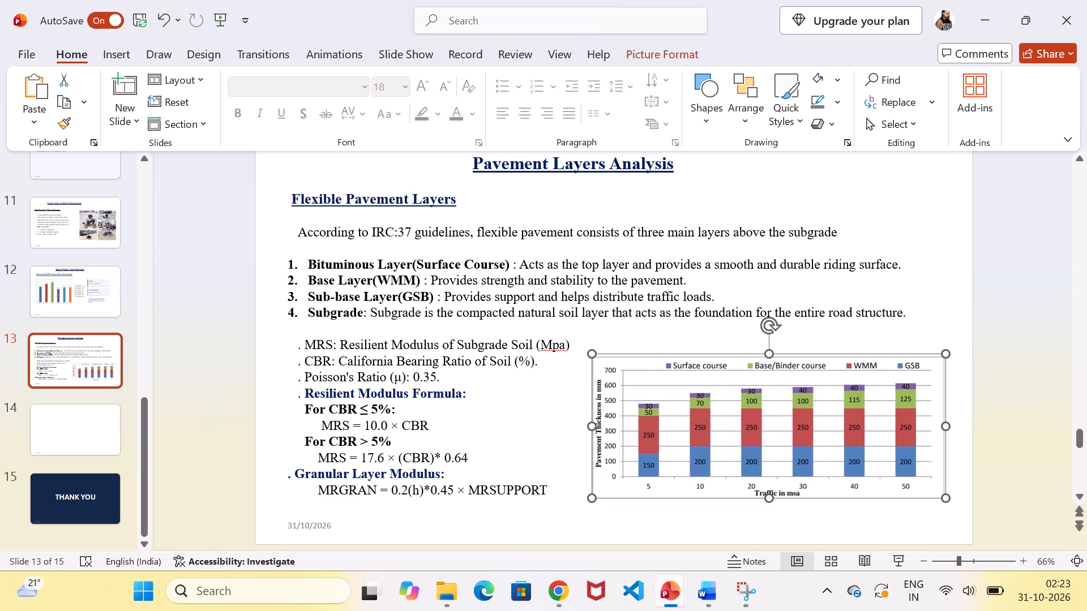
pyautogui.click(585, 512)
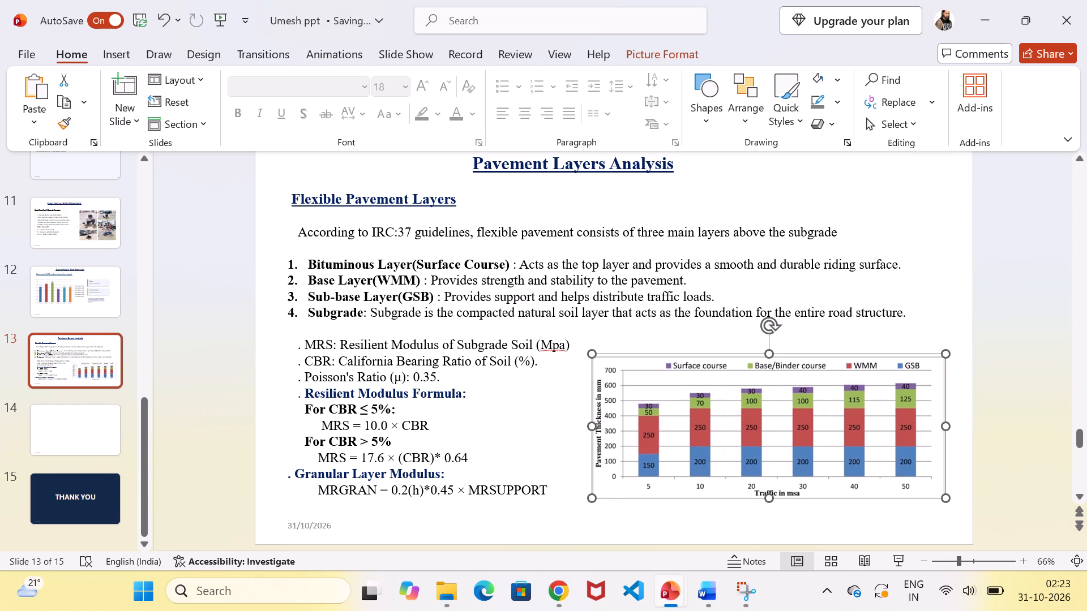
pyautogui.click(571, 514)
pyautogui.click(1057, 206)
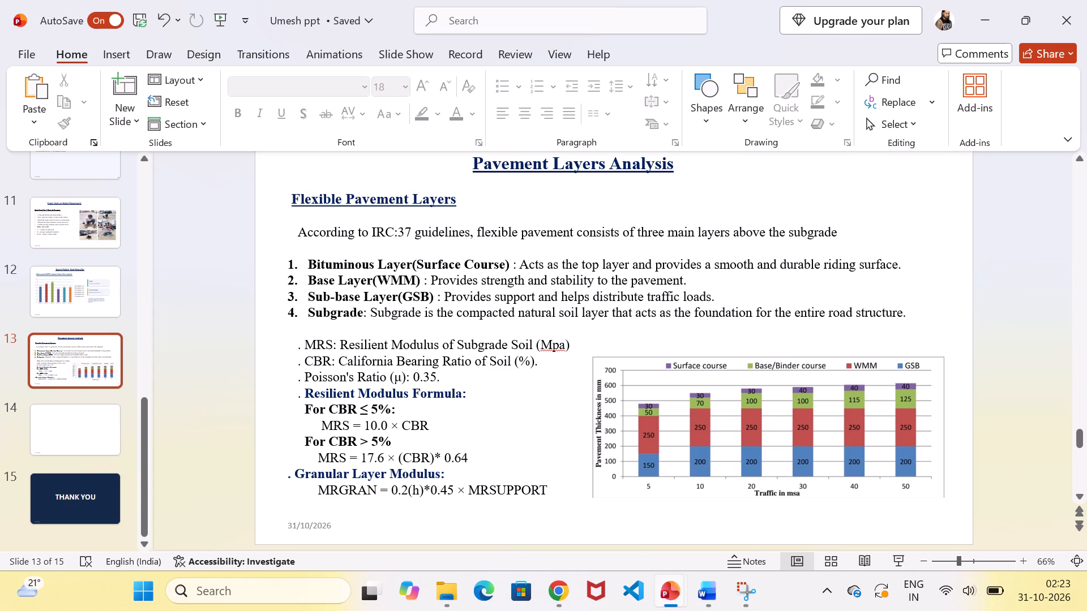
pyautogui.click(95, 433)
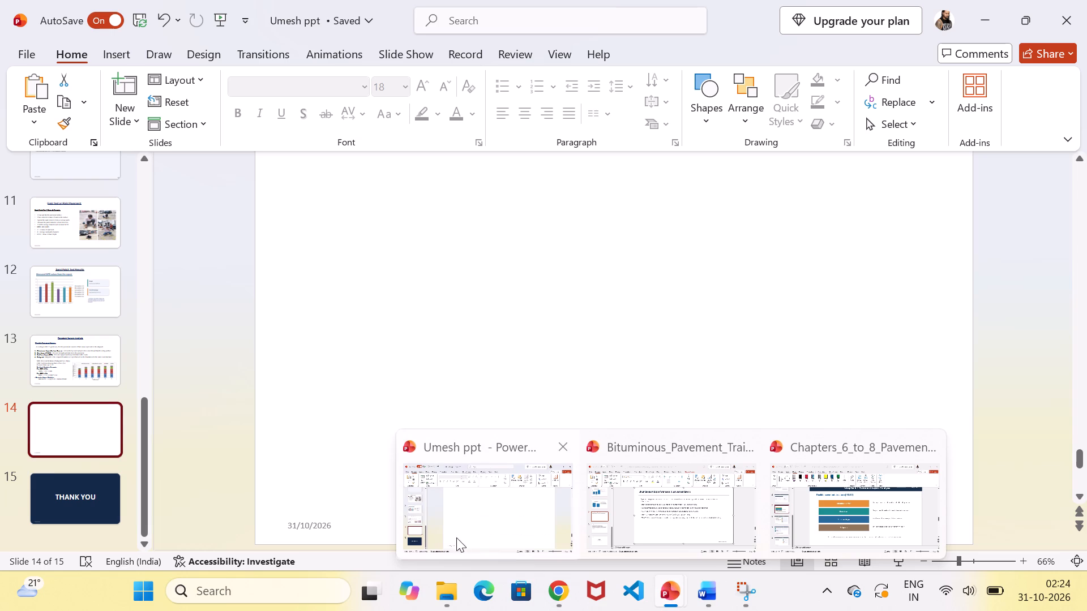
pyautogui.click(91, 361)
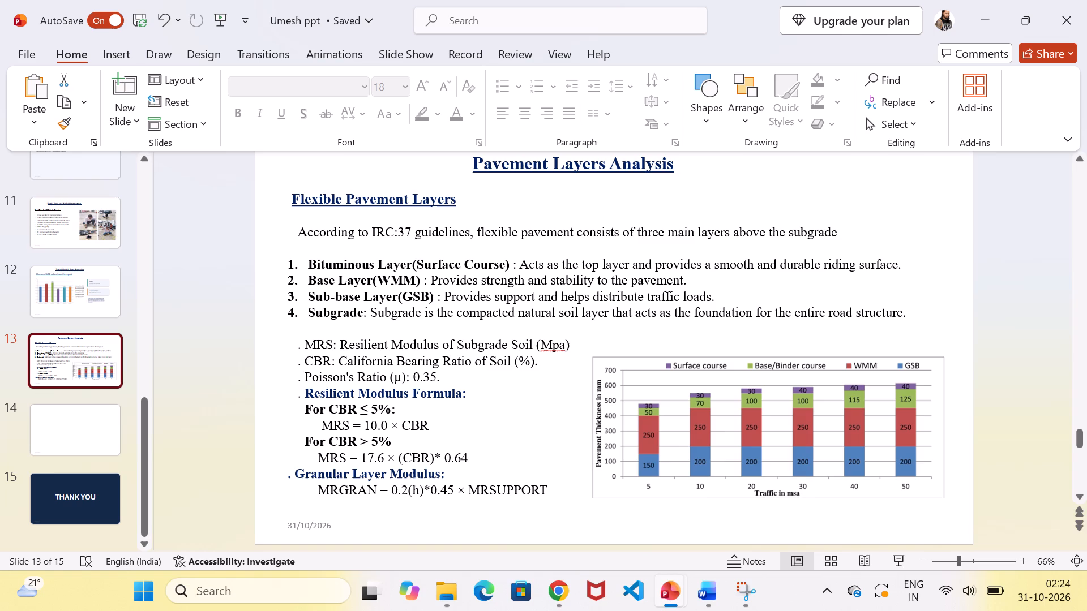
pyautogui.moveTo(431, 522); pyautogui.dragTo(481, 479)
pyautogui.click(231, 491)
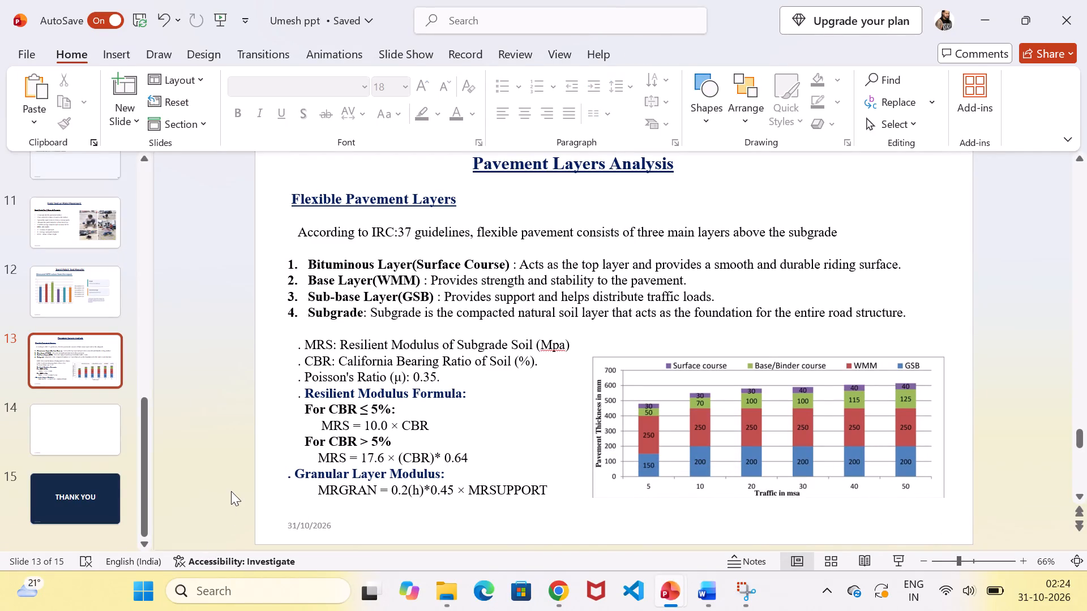
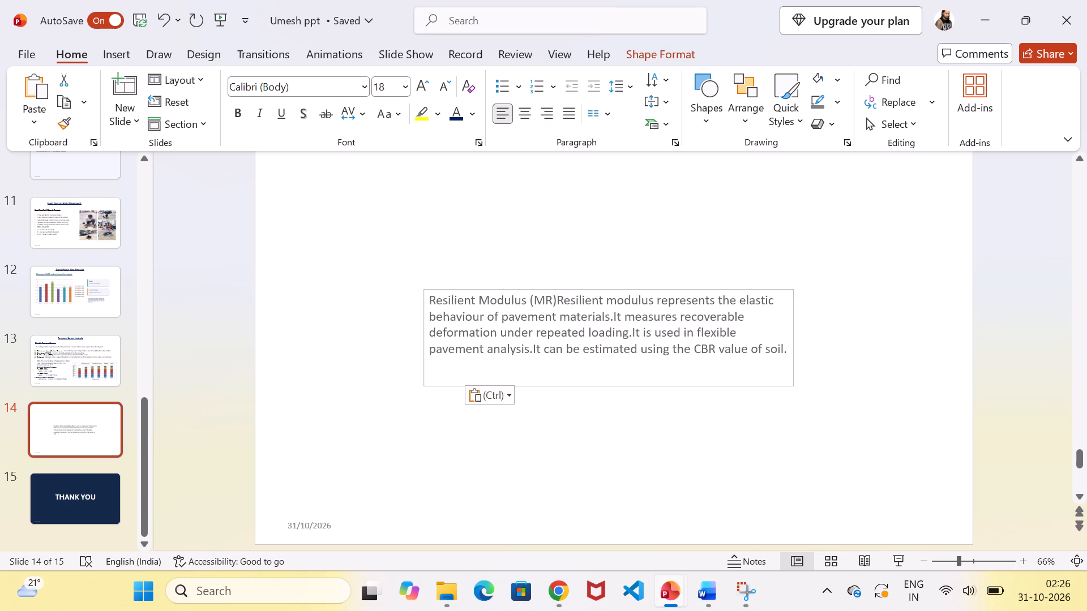
# Enlarge the Resilient Modulus text box on slide 14 by extending its upper-left corner toward the slide's upper-left area.
pyautogui.moveTo(413, 281); pyautogui.dragTo(289, 174)
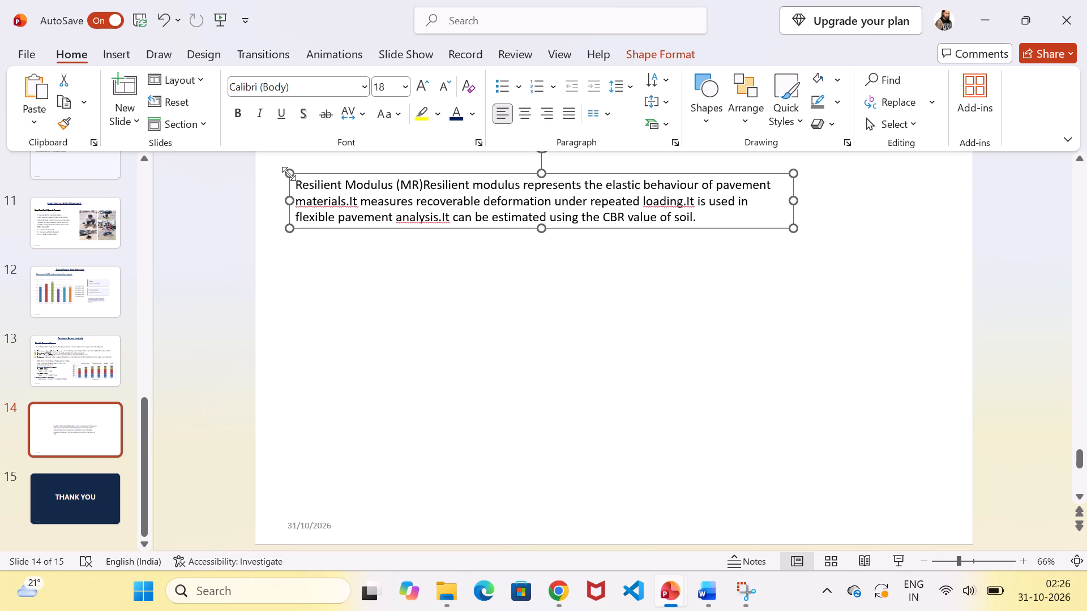
# Split the Resilient Modulus (MR) text on slide 14 into a heading line and four separate sentence lines.
pyautogui.click(422, 182)
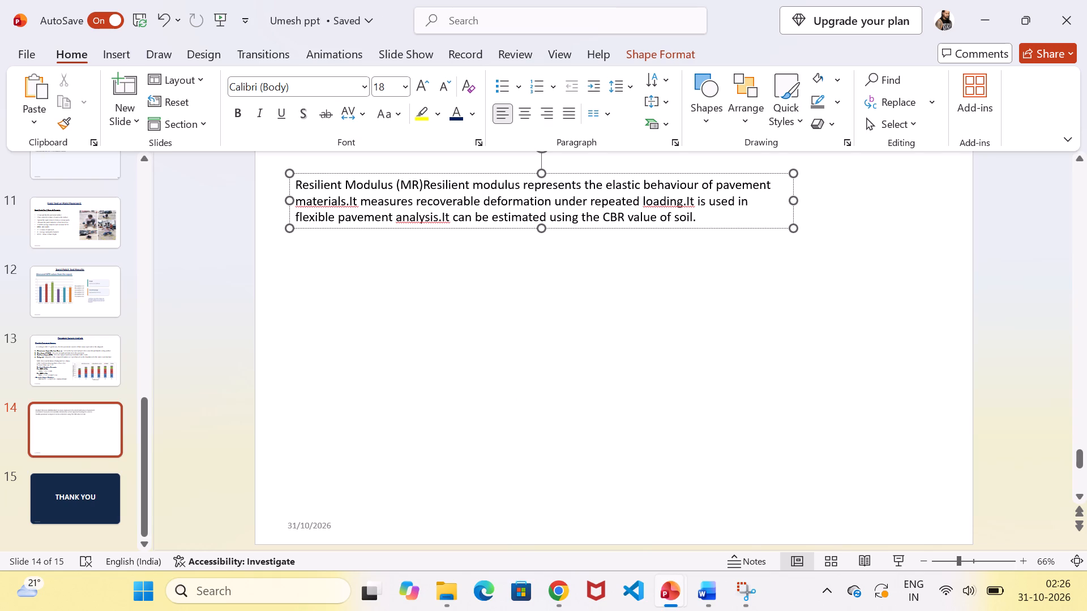
pyautogui.press('Return')
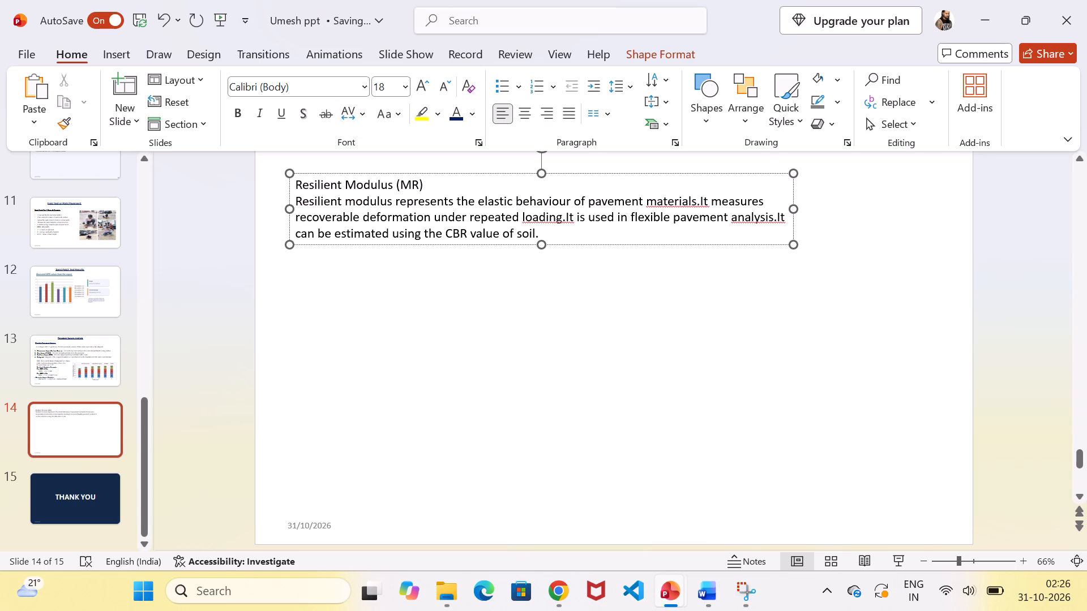
pyautogui.click(700, 200)
pyautogui.press('Return')
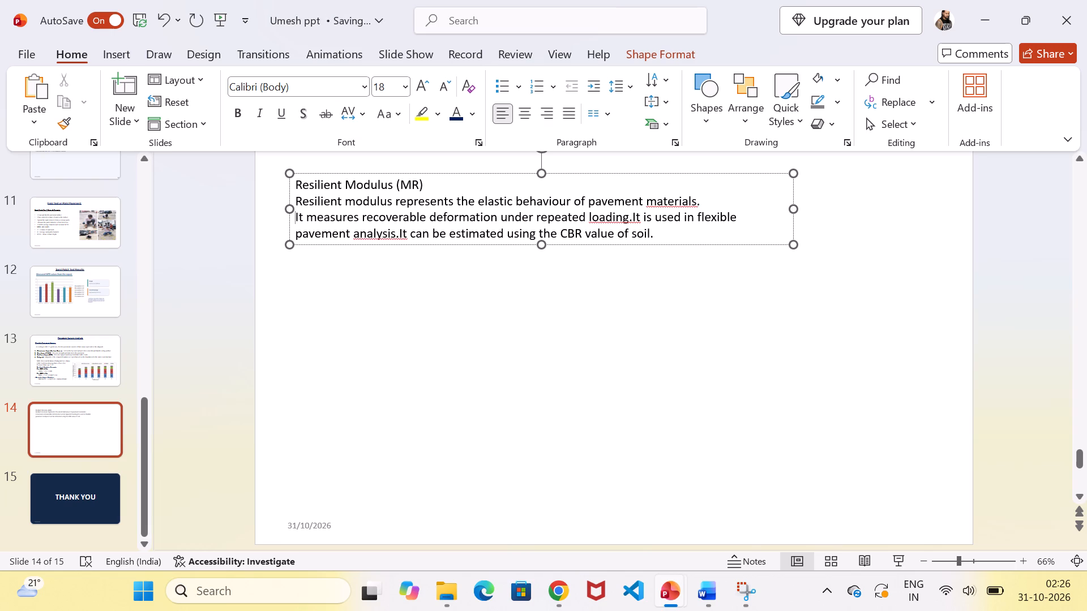
pyautogui.click(632, 220)
pyautogui.press('Return')
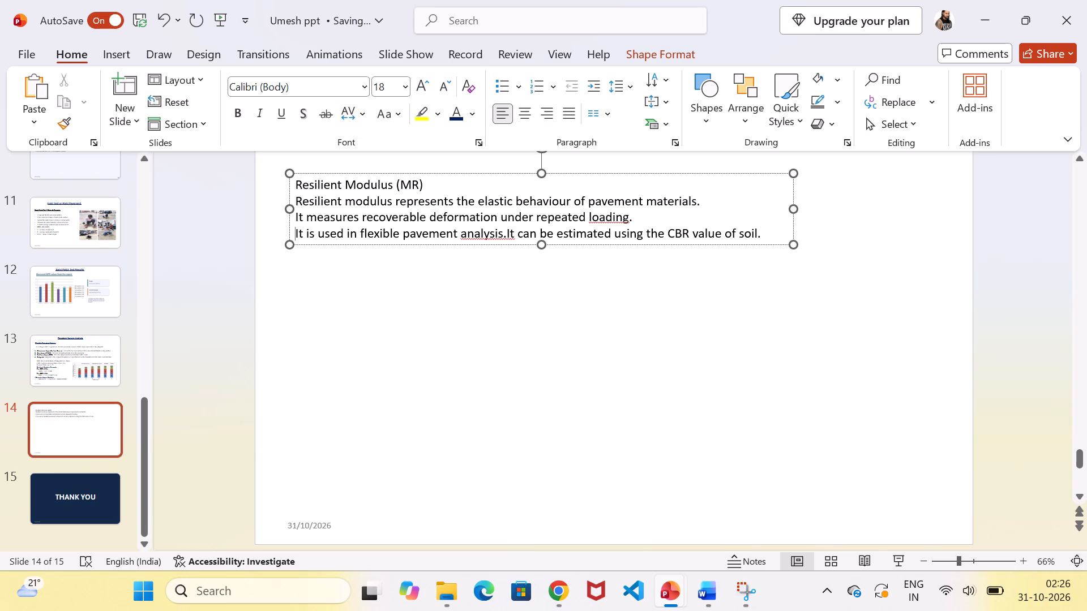
pyautogui.click(505, 232)
pyautogui.press('Return')
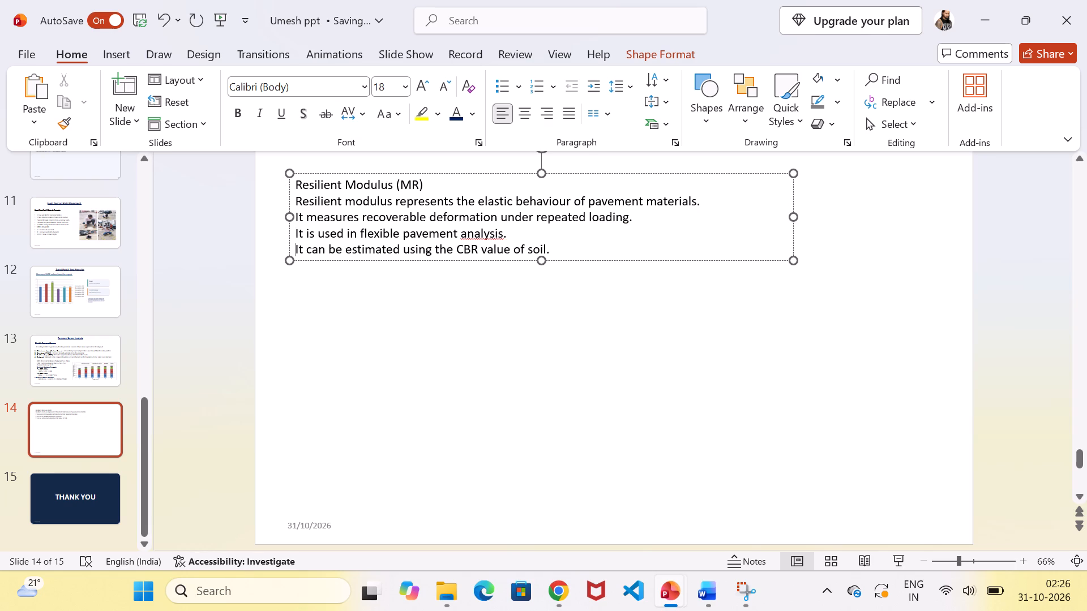
# Number the first two sentences under the Resilient Modulus (MR) heading as "1." and "2." without a following space.
pyautogui.click(296, 202)
pyautogui.press('1')
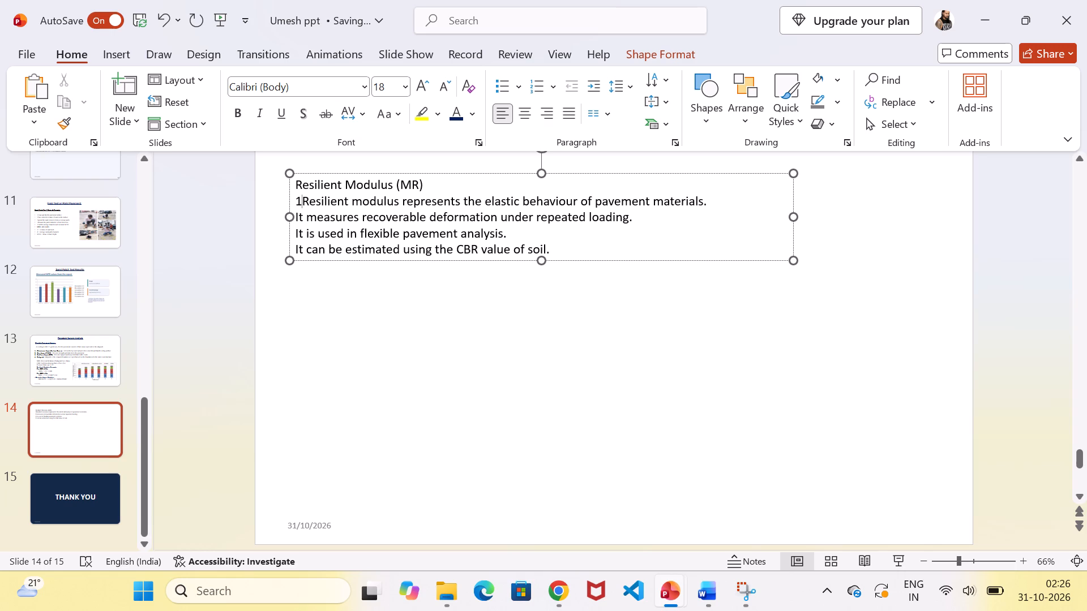
pyautogui.press('.')
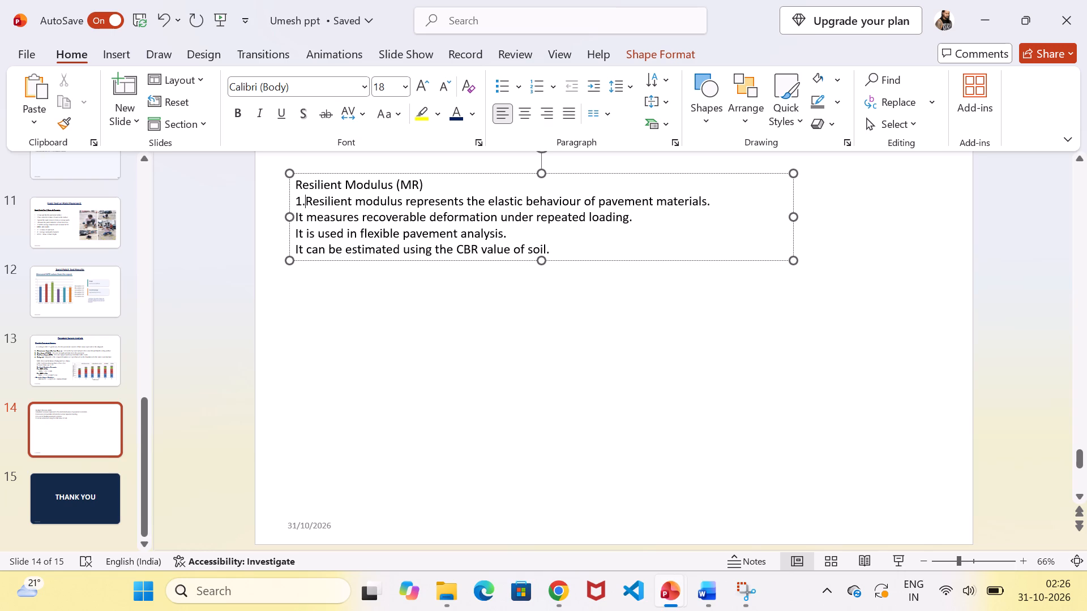
pyautogui.press('2')
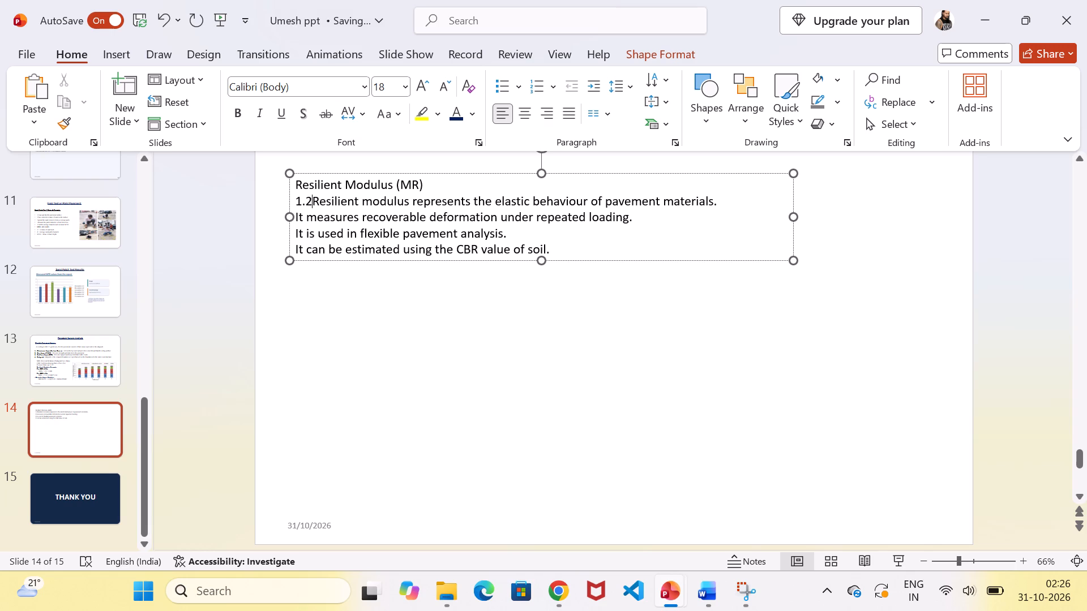
pyautogui.press('BackSpace')
pyautogui.press('space')
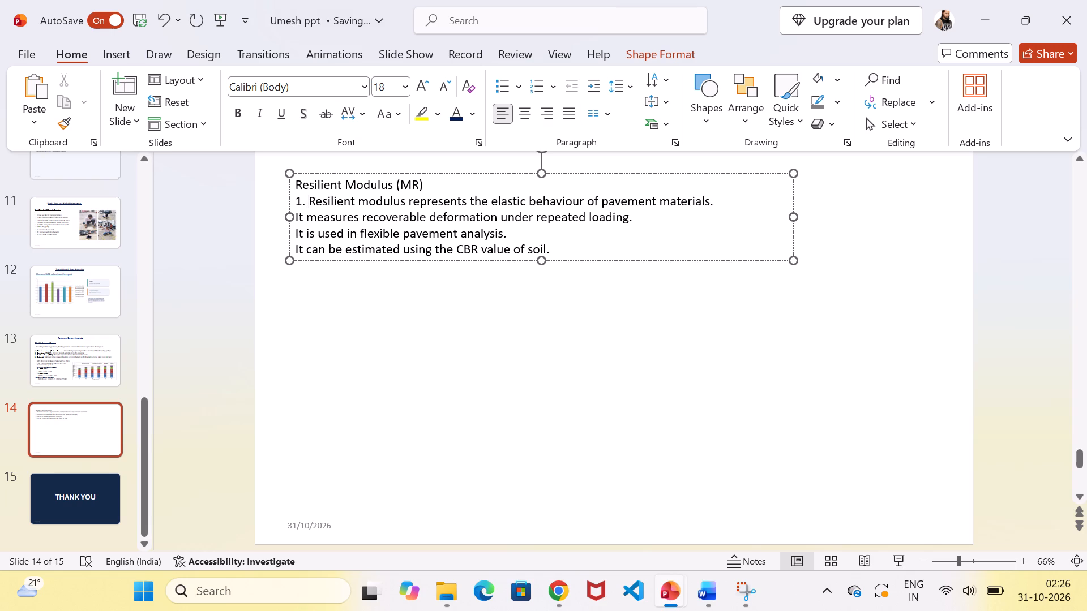
pyautogui.press('BackSpace')
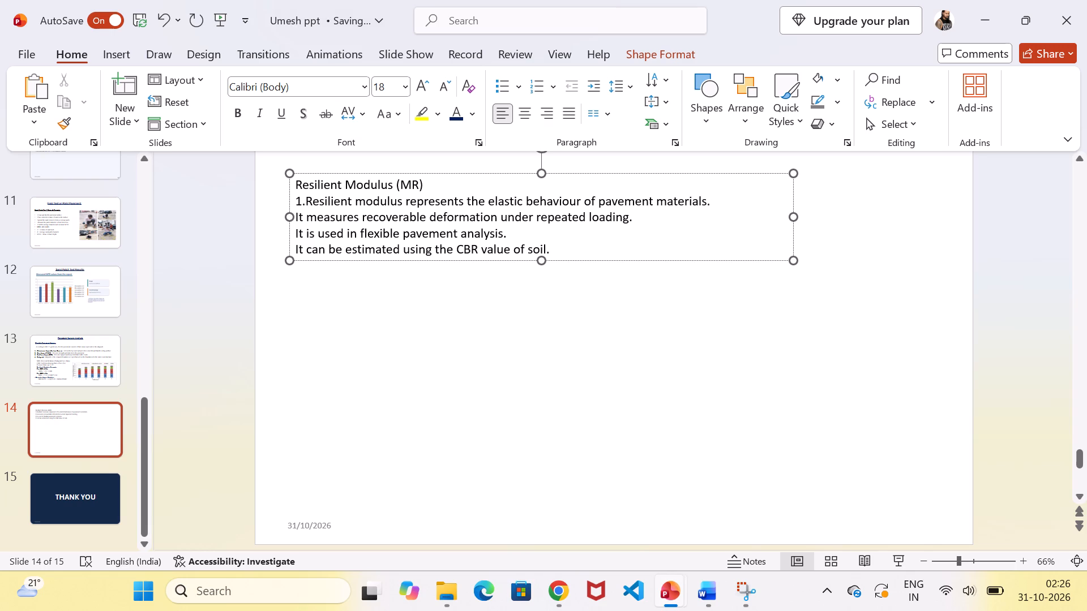
pyautogui.click(296, 218)
pyautogui.press('2')
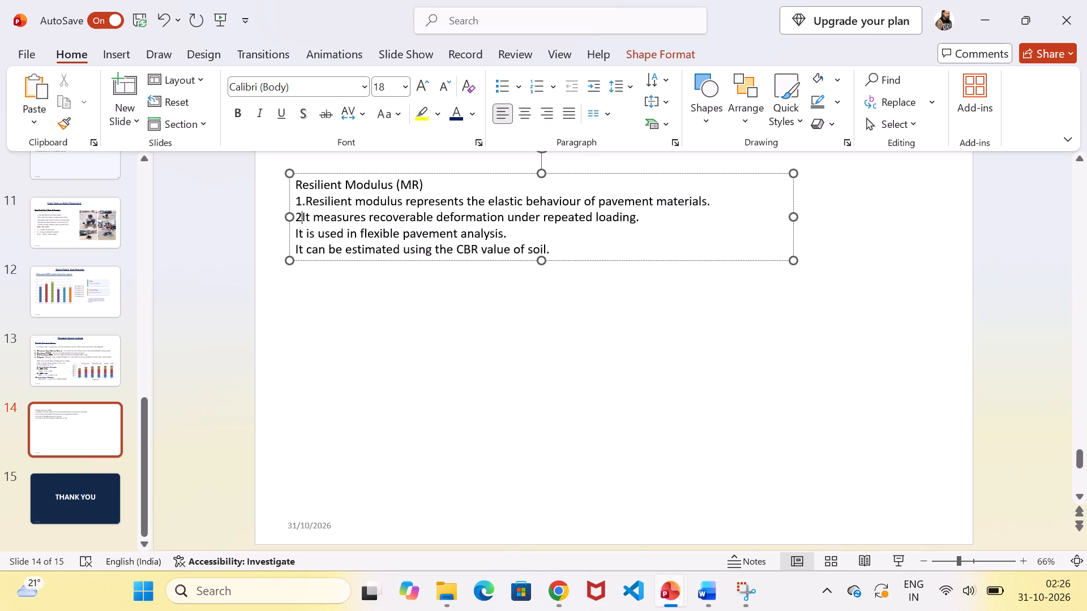
pyautogui.press('.')
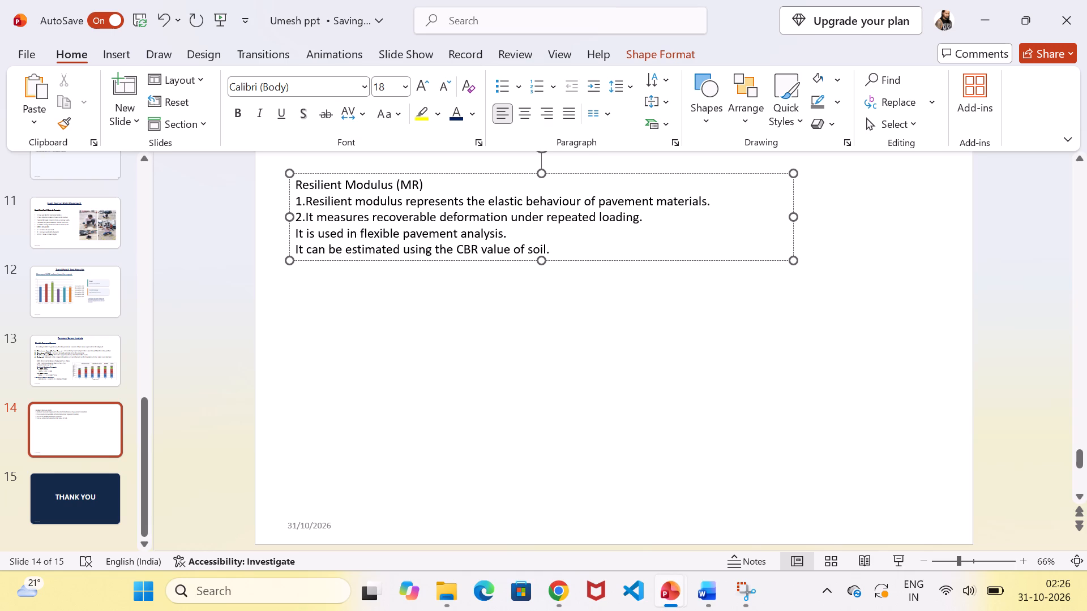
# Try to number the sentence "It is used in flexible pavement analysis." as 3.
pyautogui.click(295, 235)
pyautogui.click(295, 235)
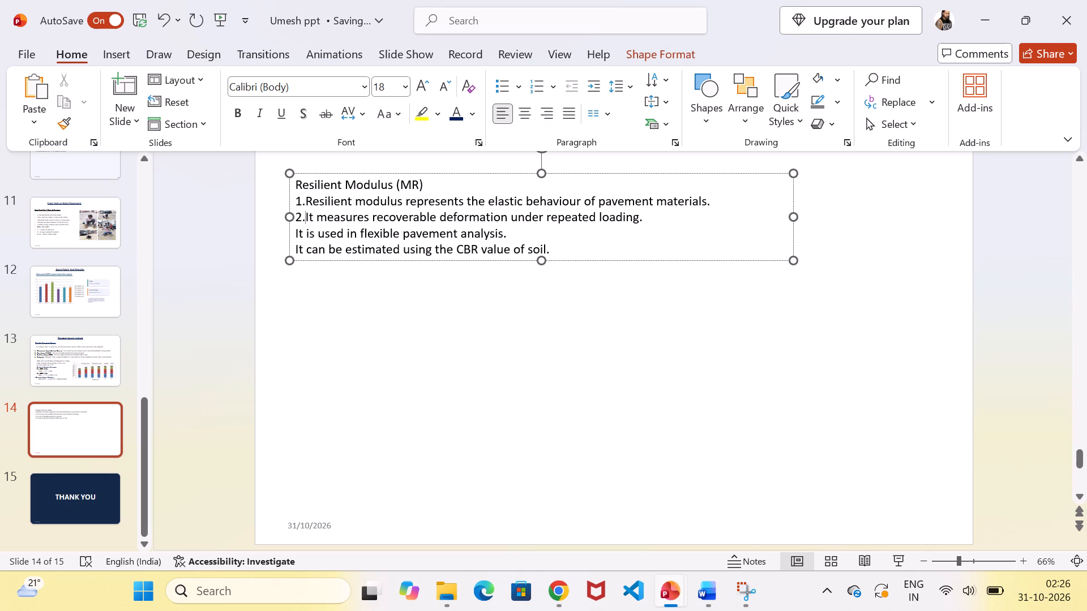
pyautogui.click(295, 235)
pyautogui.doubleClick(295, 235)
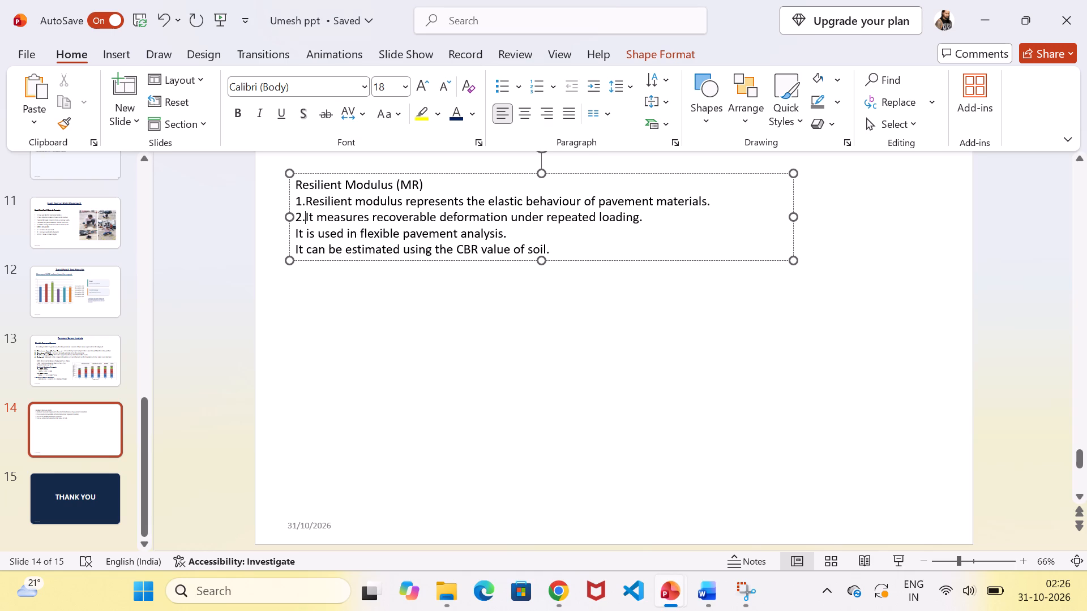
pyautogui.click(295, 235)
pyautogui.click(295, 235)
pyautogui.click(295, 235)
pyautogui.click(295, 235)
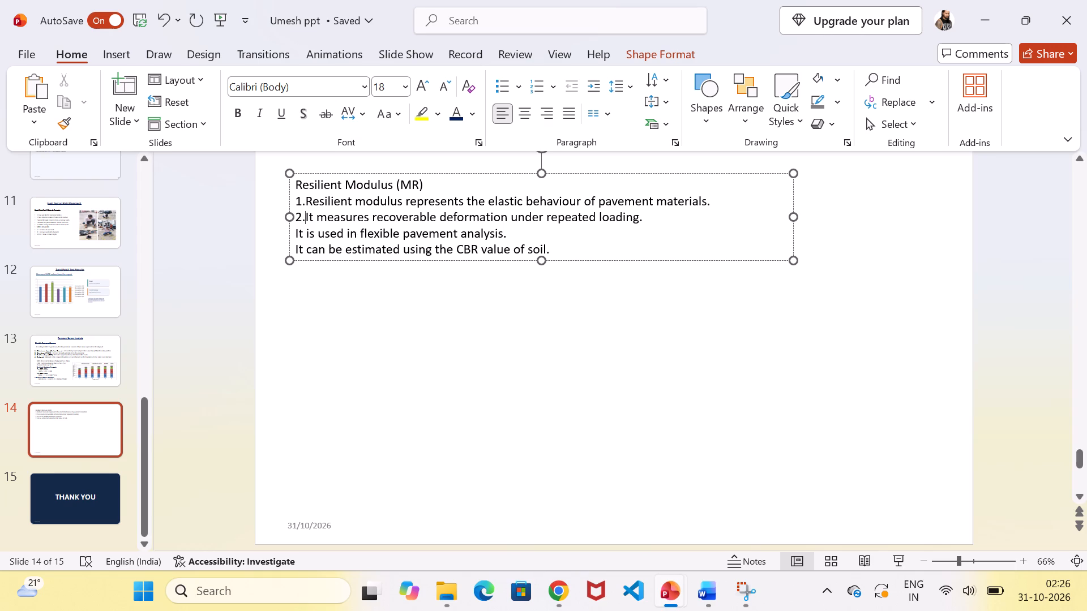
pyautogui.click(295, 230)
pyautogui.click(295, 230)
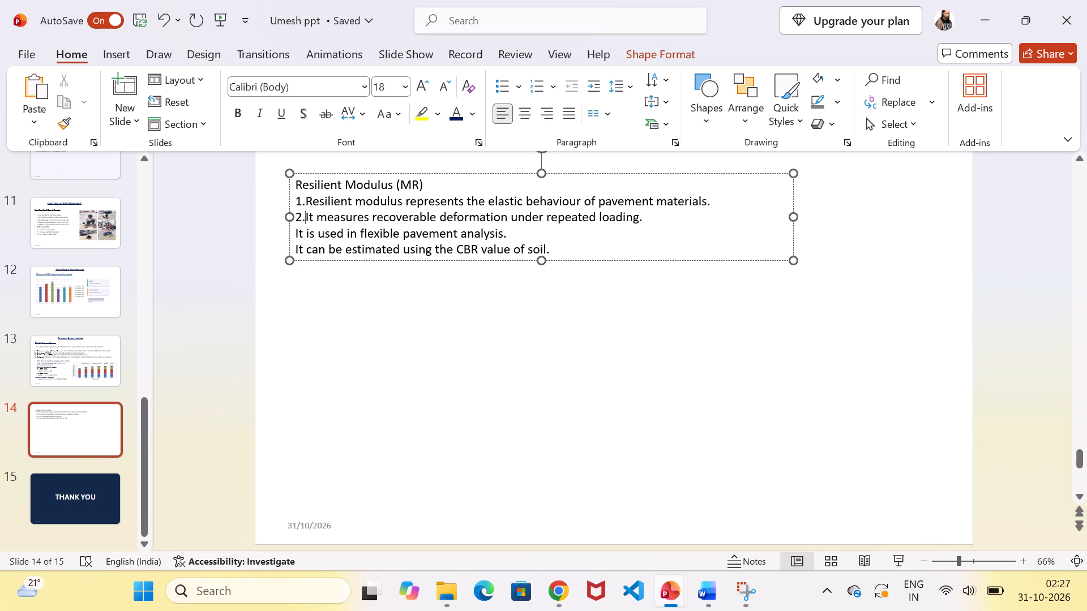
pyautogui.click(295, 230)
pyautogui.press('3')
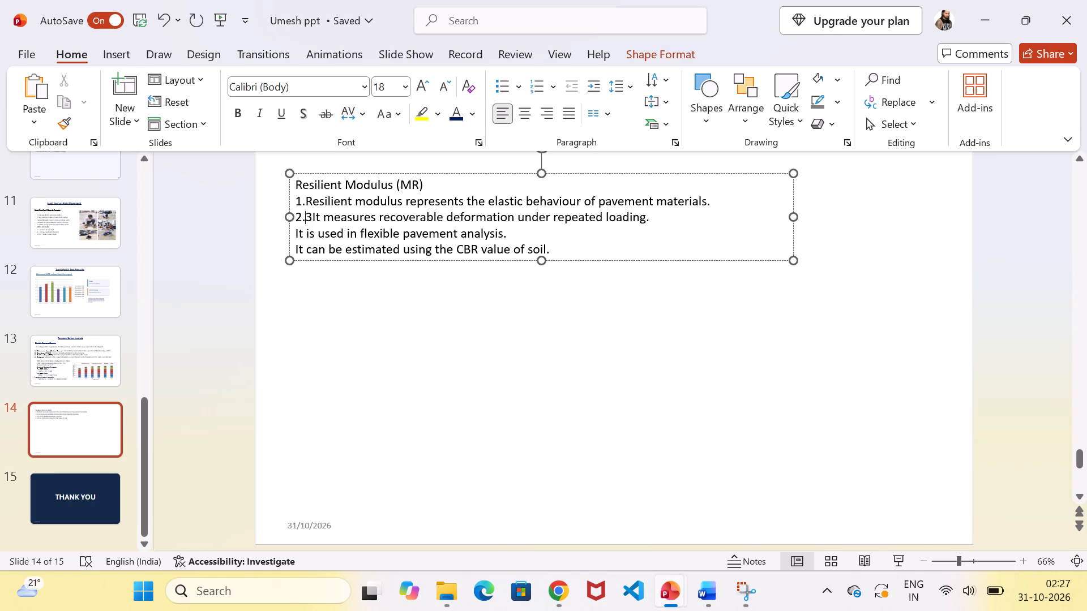
# Remove the stray "3" after "2." and place the cursor before "It is used in flexible pavement analysis.".
pyautogui.press('BackSpace')
pyautogui.click(295, 230)
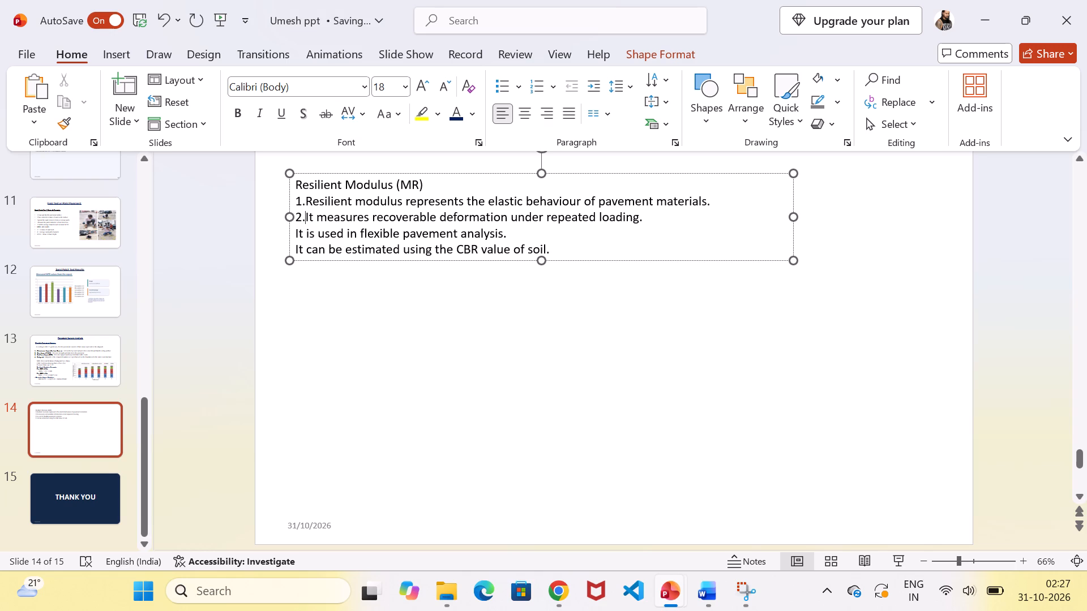
pyautogui.click(295, 230)
pyautogui.click(296, 230)
pyautogui.click(296, 230)
pyautogui.click(296, 230)
# Lower the computer's display brightness to somewhat below the midpoint.
pyautogui.click(961, 586)
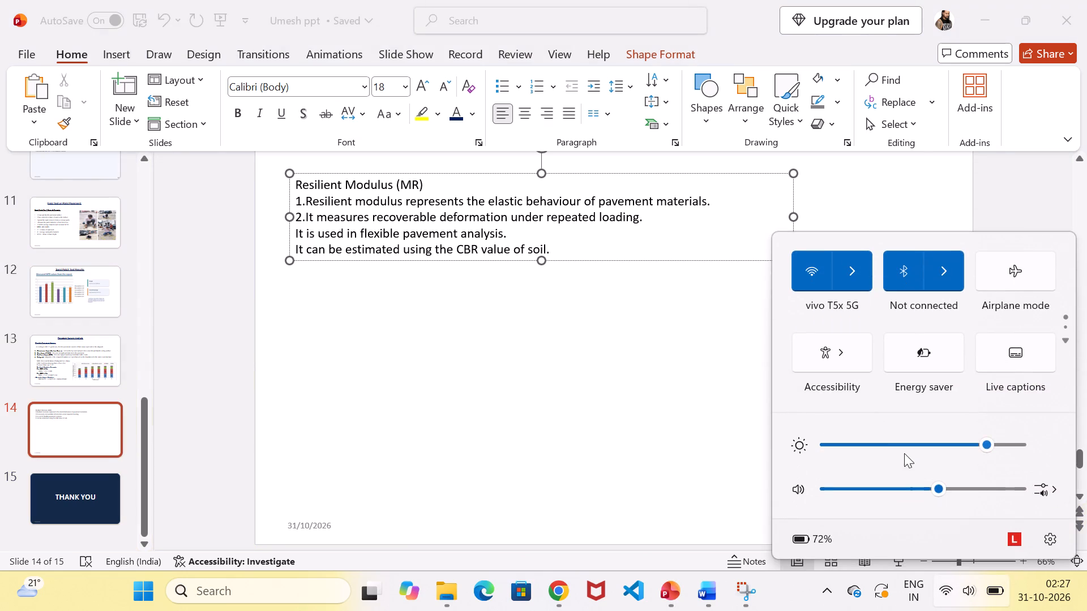
pyautogui.click(896, 446)
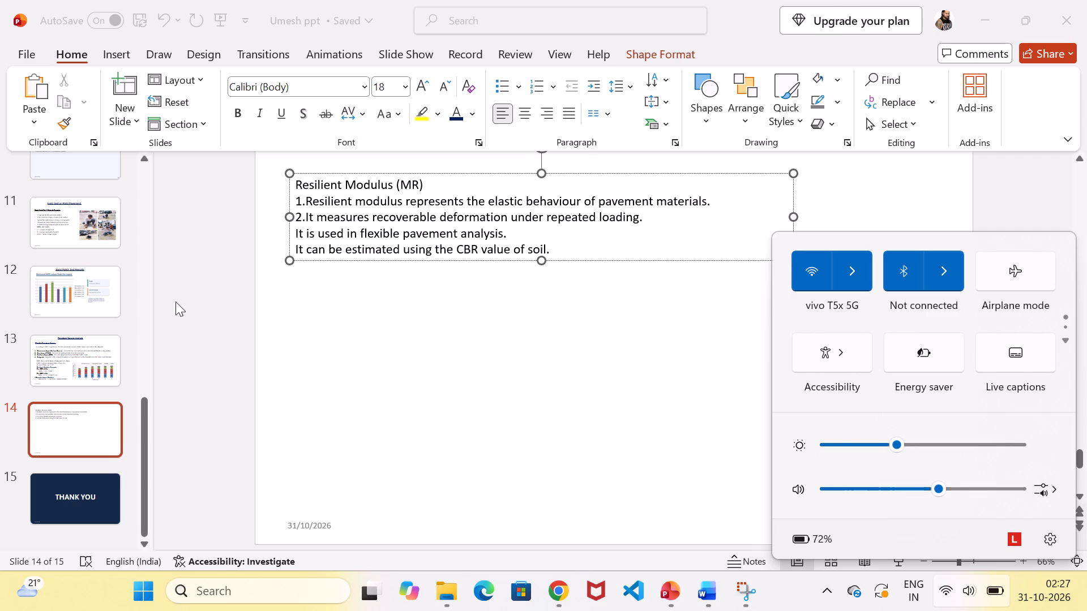
# Review the presentation from its beginning, viewing the title slide and reading the Objectives slide.
pyautogui.scroll(11, 69, 283)
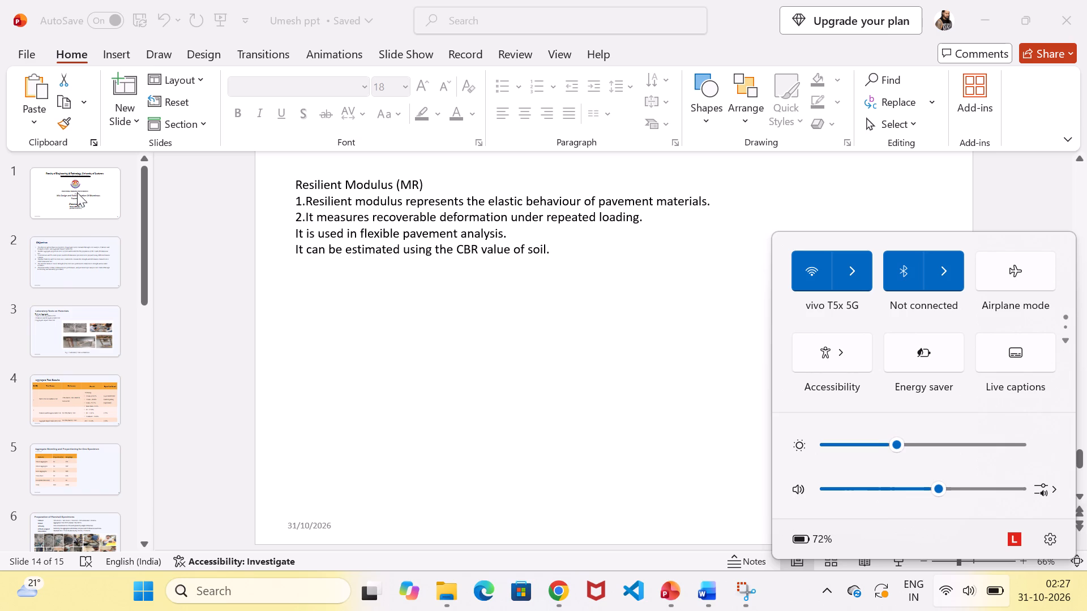
pyautogui.click(77, 188)
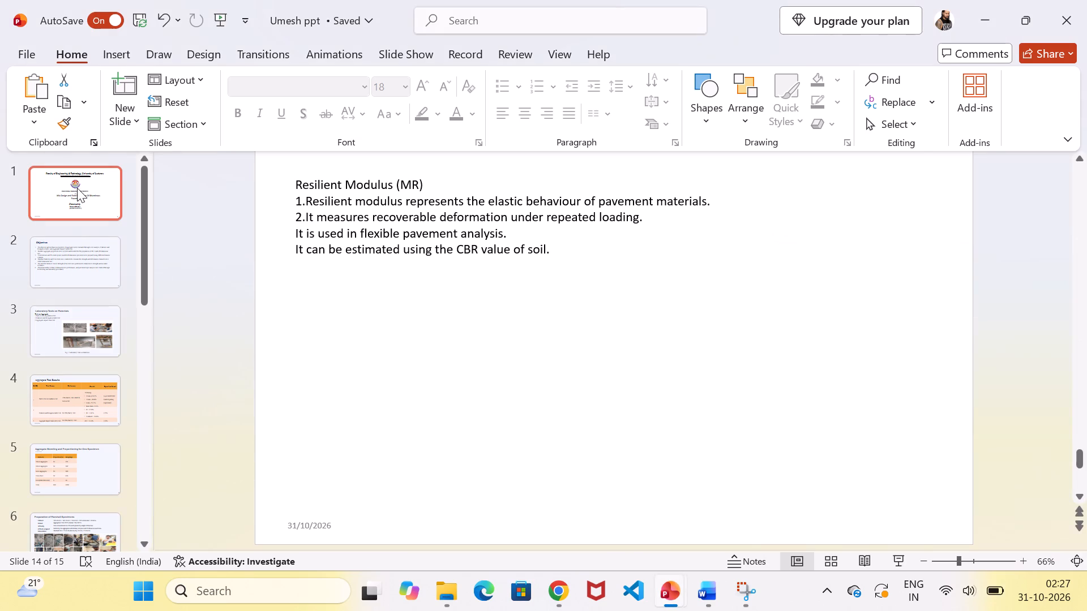
pyautogui.click(77, 188)
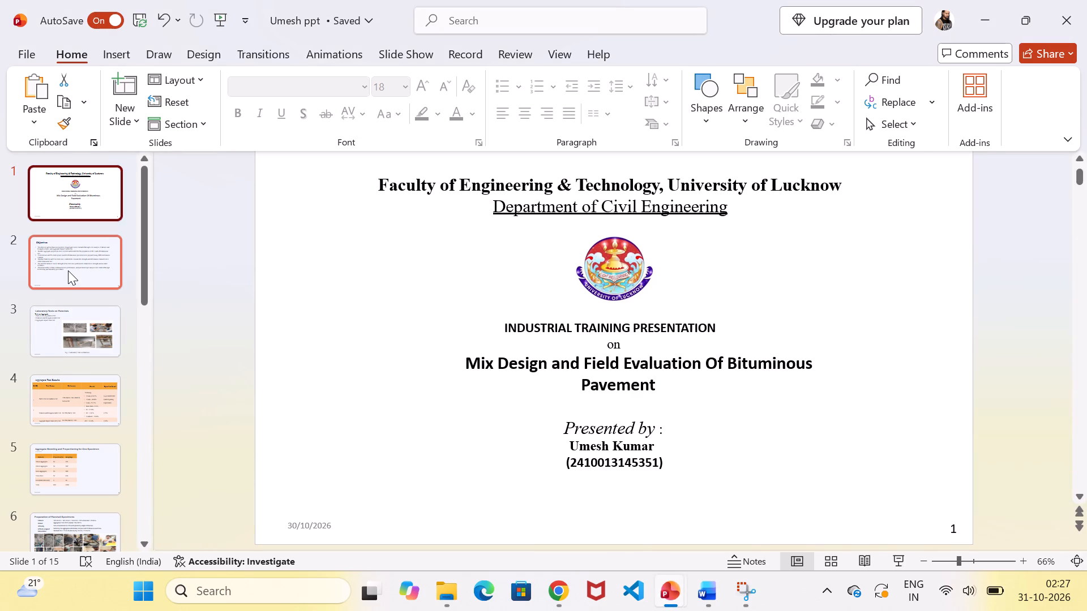
pyautogui.click(68, 270)
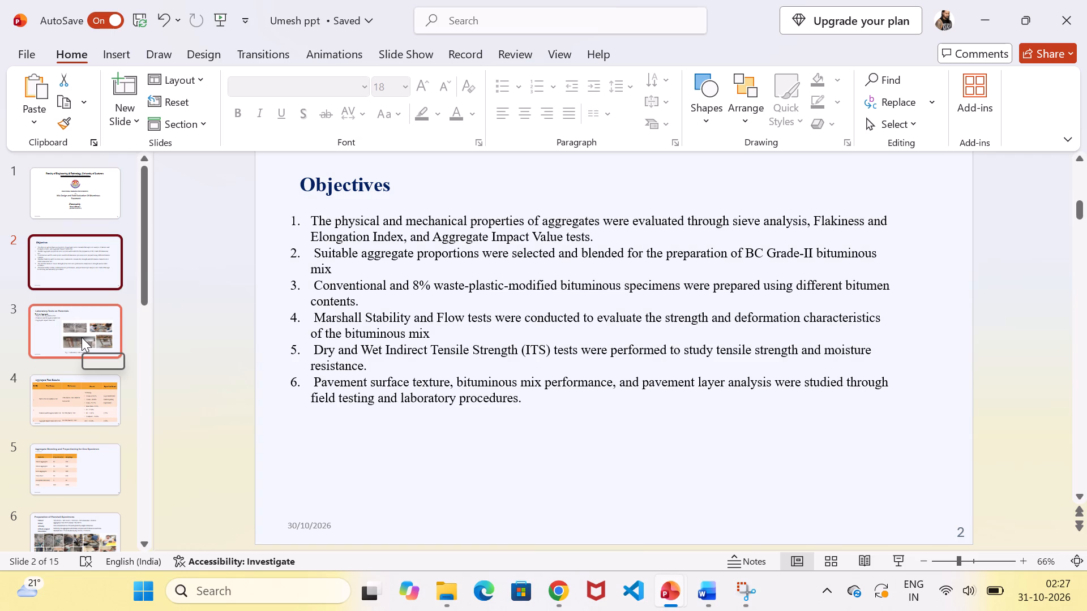
# Review the presentation's slides from Laboratory Tests on Materials through Pavement Layers Analysis, ending on the Resilient Modulus slide.
pyautogui.click(82, 337)
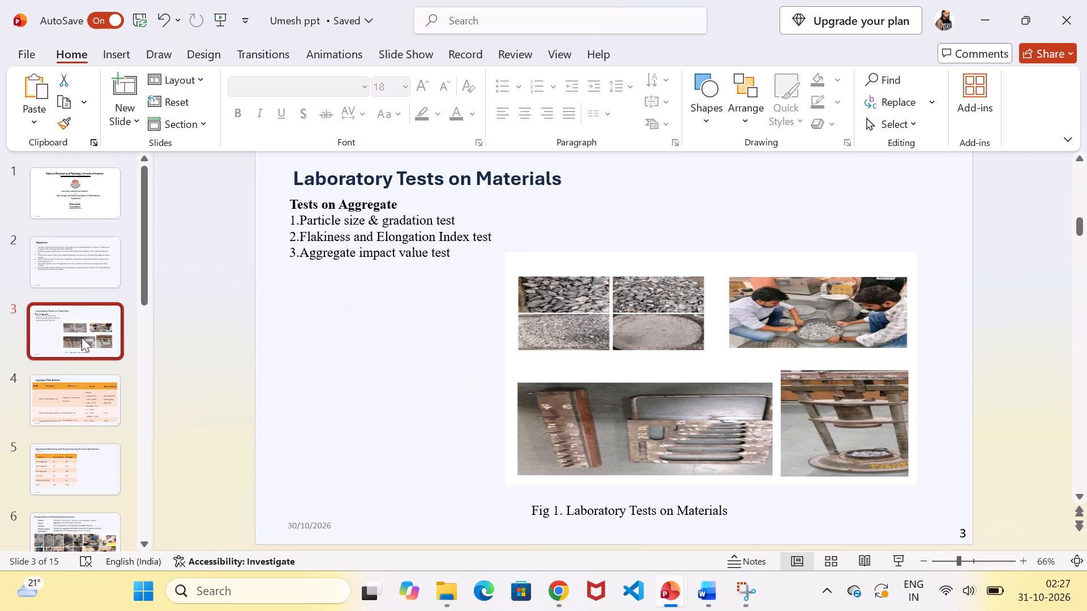
pyautogui.click(90, 414)
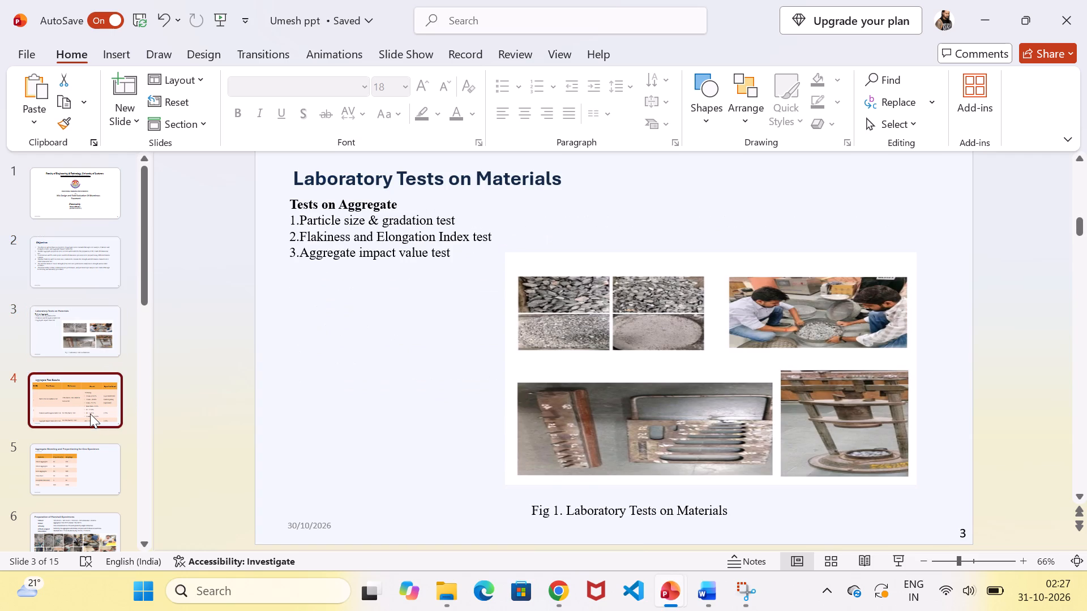
pyautogui.click(88, 460)
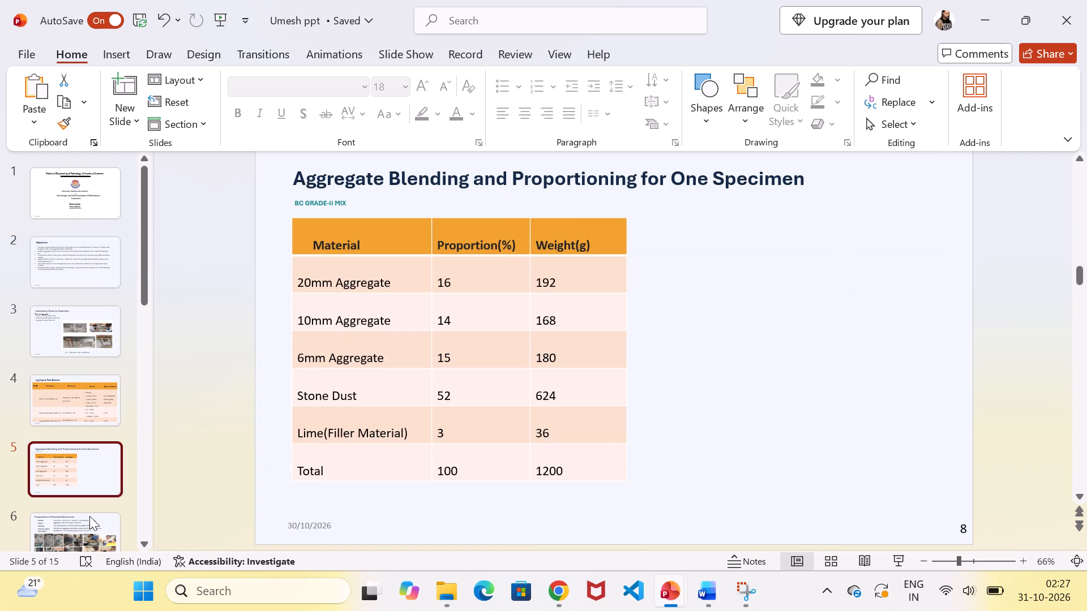
pyautogui.click(85, 530)
pyautogui.scroll(-1, 85, 530)
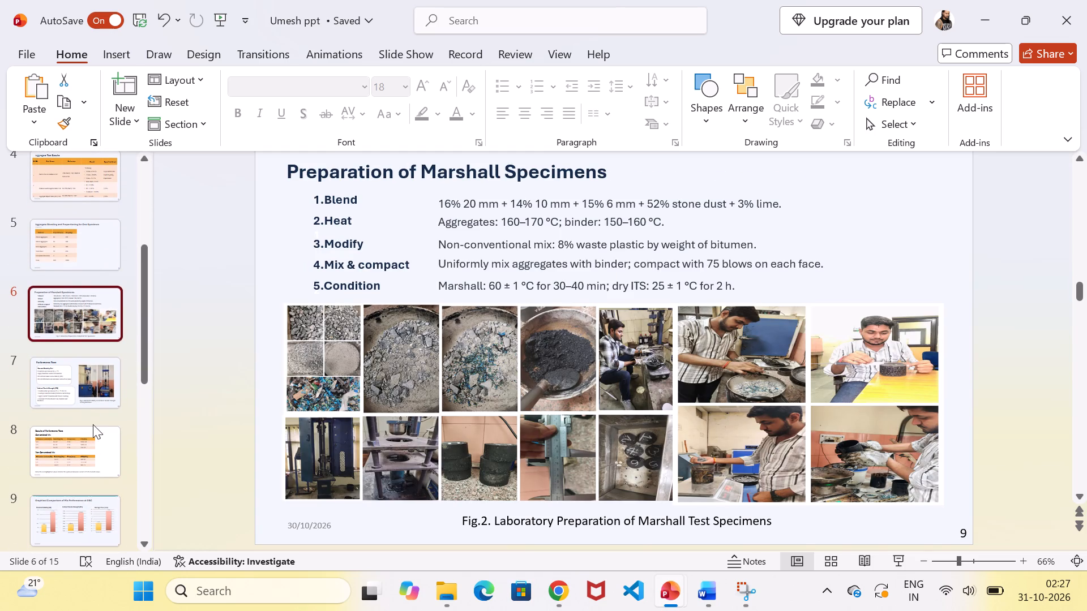
pyautogui.click(97, 370)
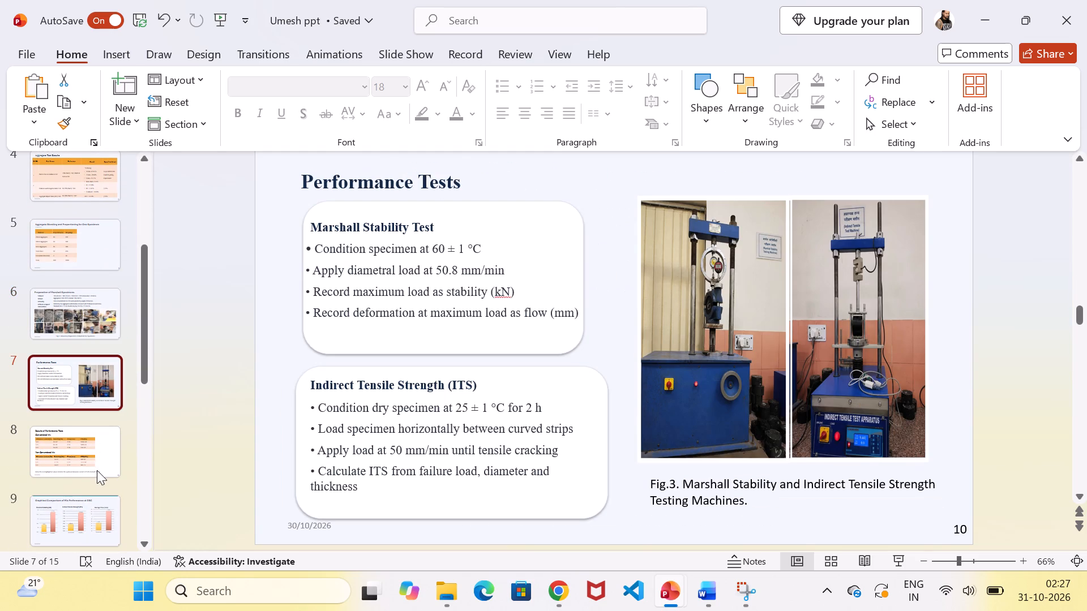
pyautogui.click(96, 472)
pyautogui.click(94, 515)
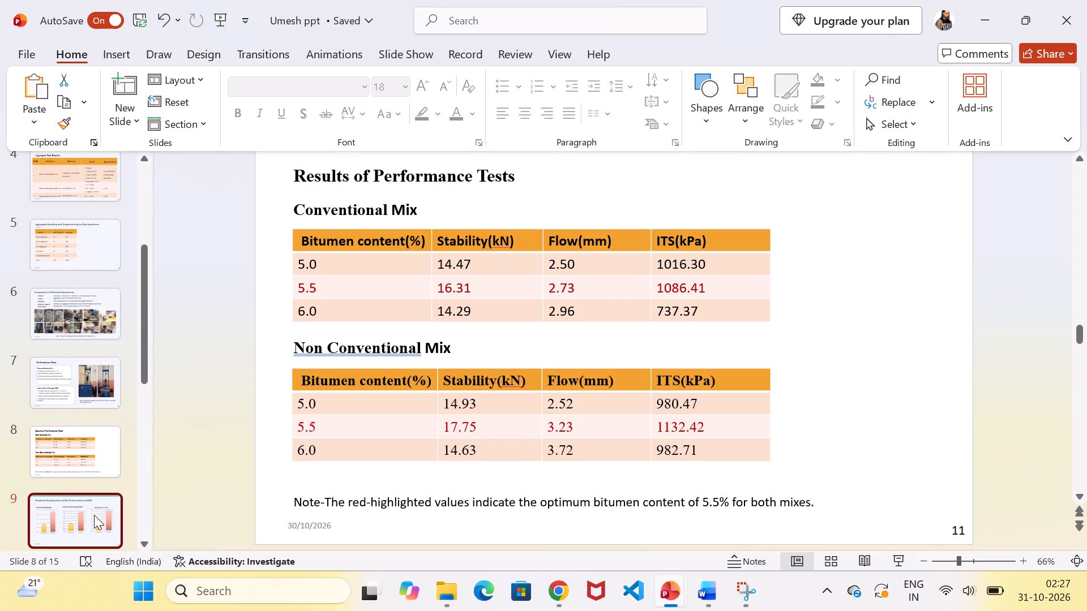
pyautogui.scroll(-1, 101, 348)
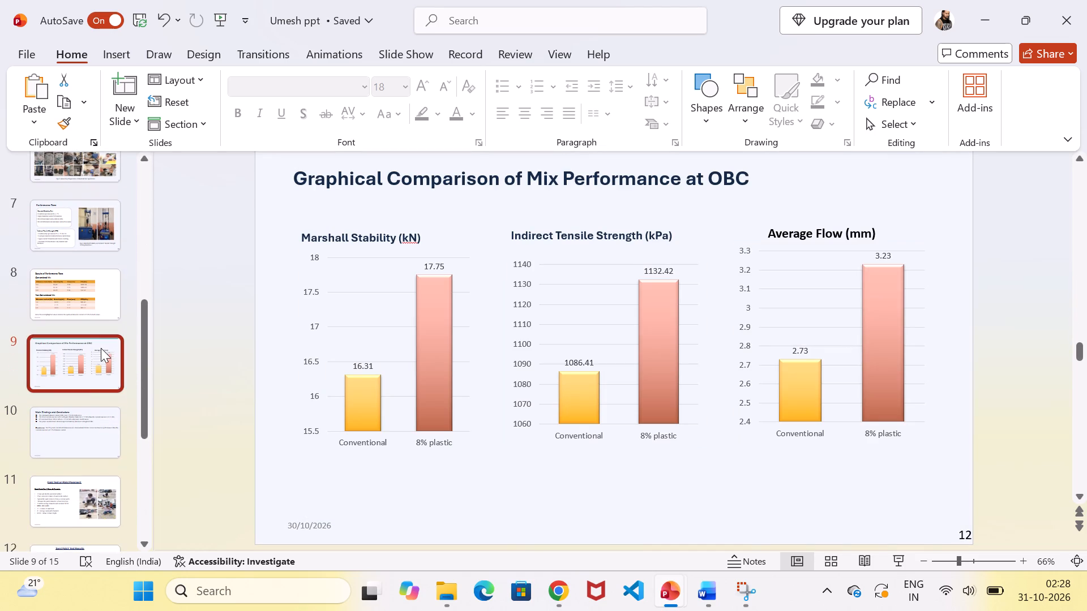
pyautogui.click(86, 416)
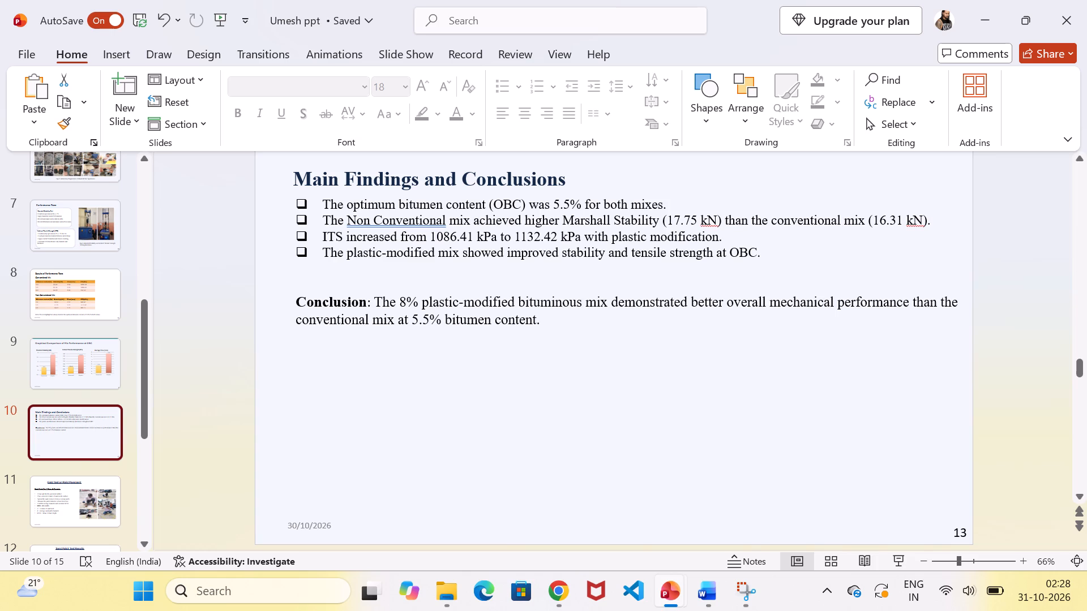
pyautogui.click(108, 505)
pyautogui.scroll(-1, 108, 505)
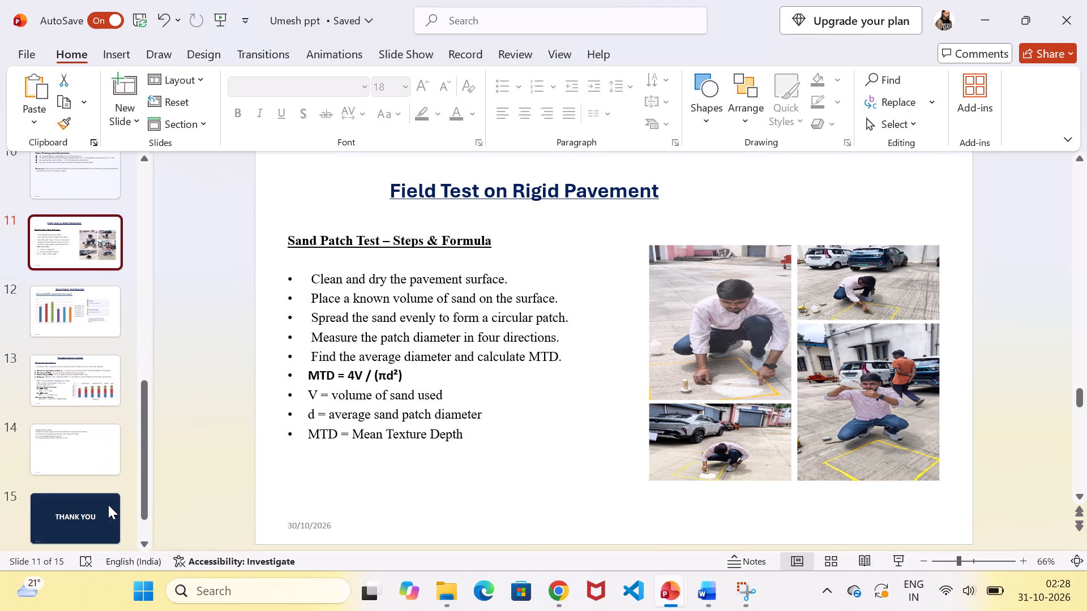
pyautogui.click(83, 355)
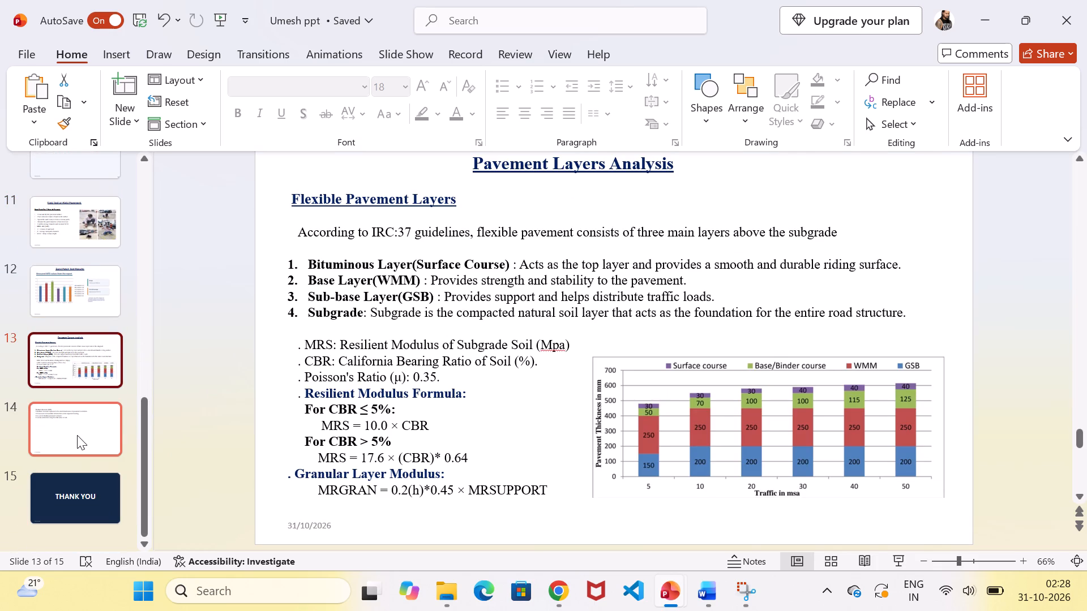
pyautogui.click(77, 435)
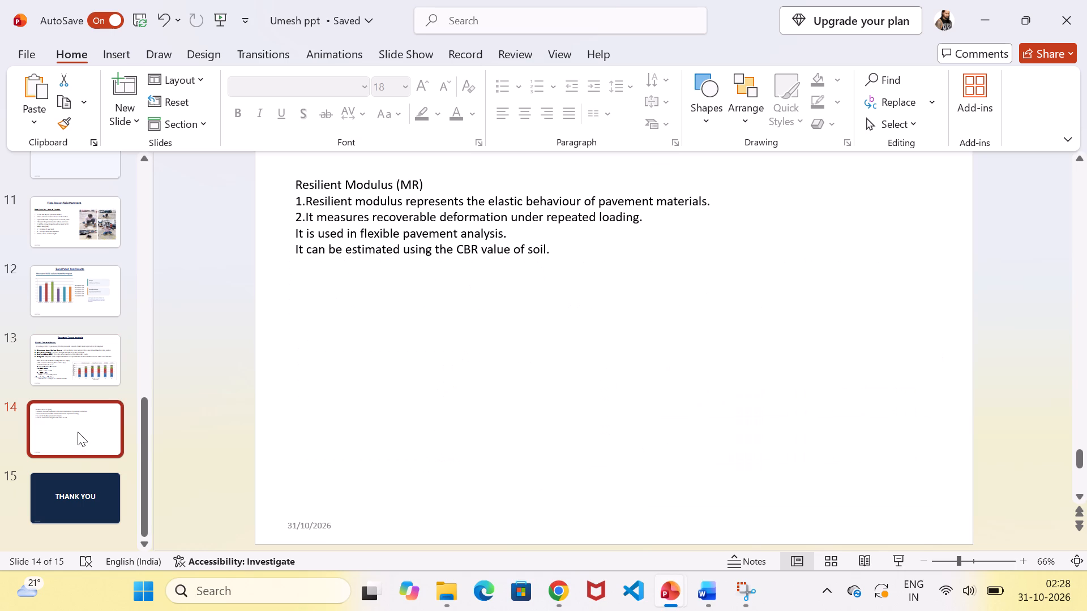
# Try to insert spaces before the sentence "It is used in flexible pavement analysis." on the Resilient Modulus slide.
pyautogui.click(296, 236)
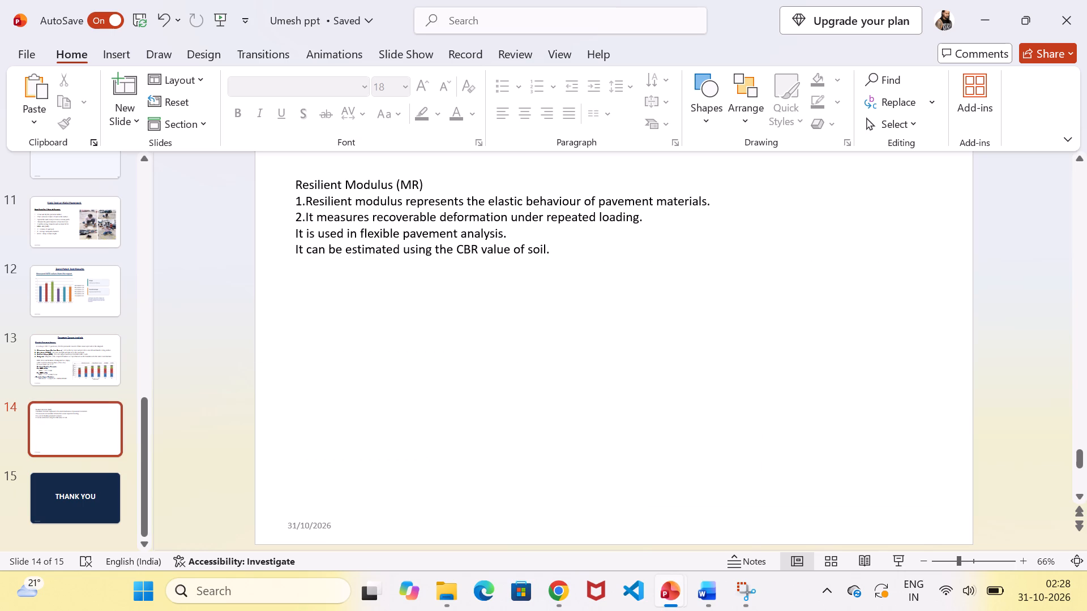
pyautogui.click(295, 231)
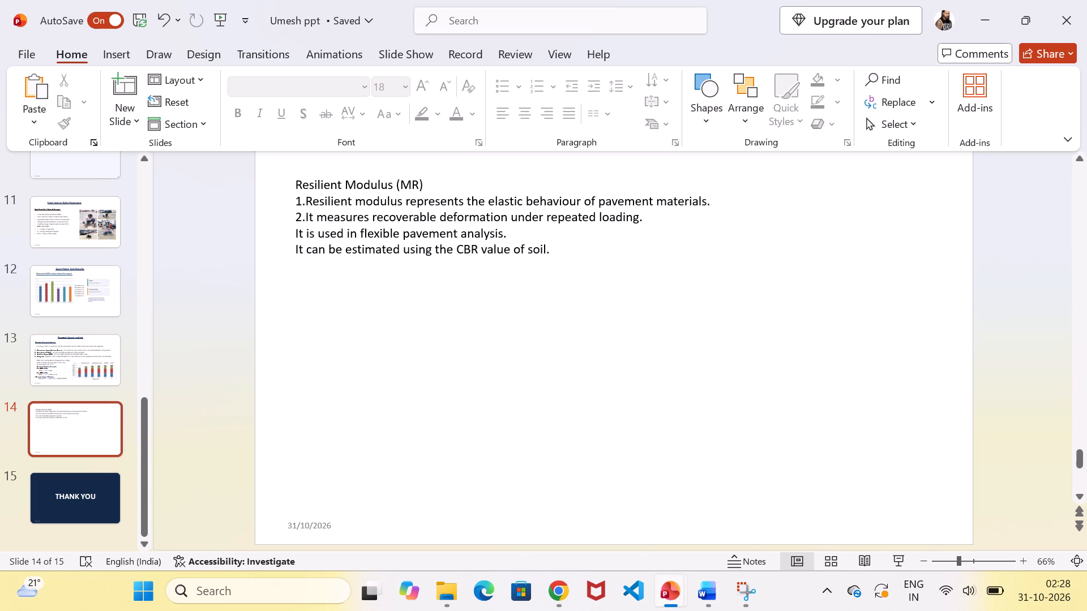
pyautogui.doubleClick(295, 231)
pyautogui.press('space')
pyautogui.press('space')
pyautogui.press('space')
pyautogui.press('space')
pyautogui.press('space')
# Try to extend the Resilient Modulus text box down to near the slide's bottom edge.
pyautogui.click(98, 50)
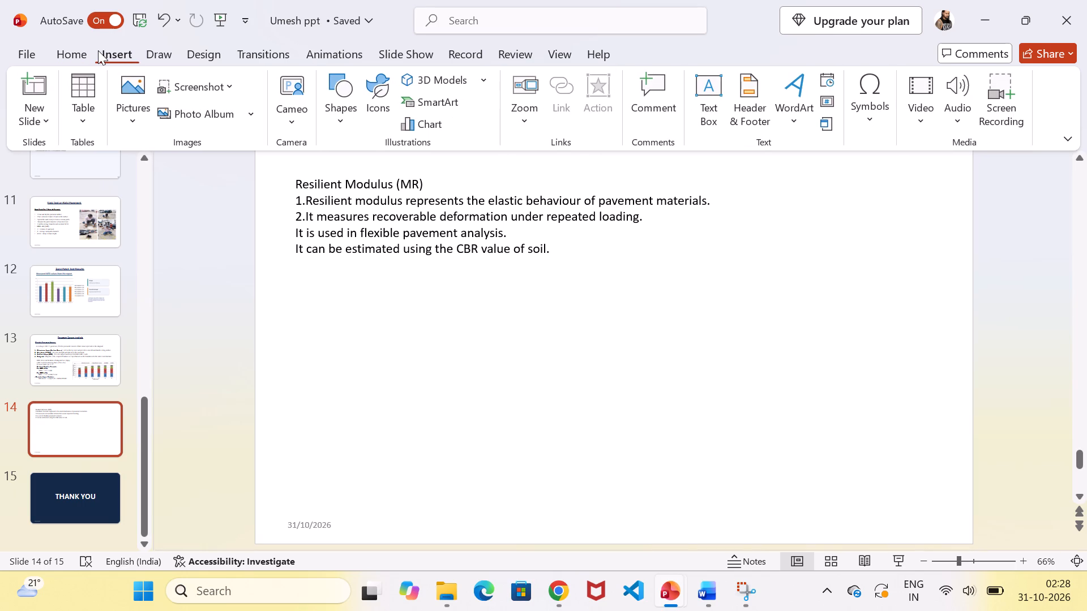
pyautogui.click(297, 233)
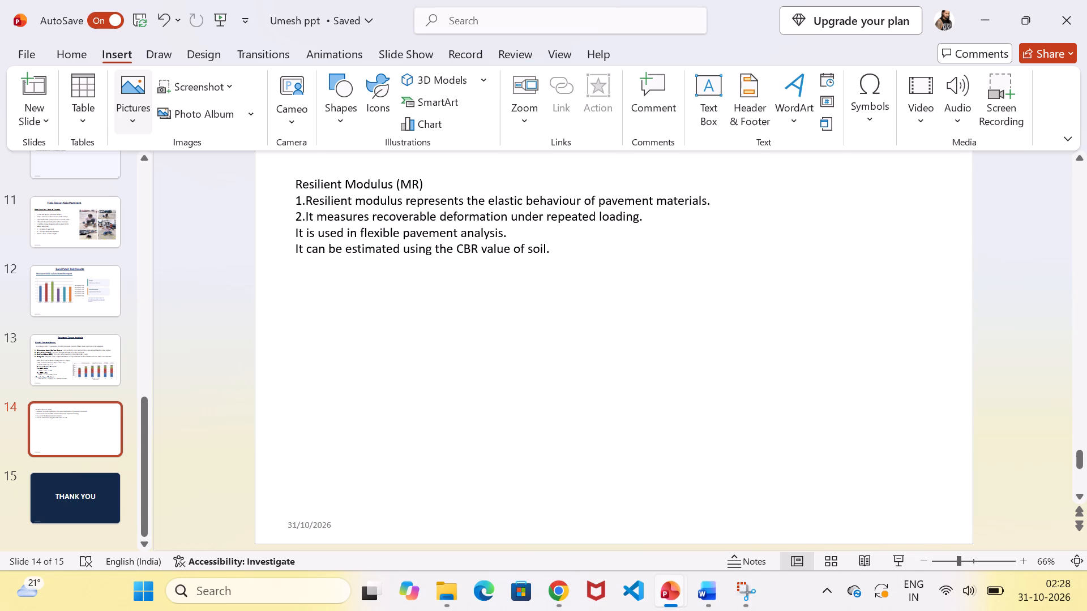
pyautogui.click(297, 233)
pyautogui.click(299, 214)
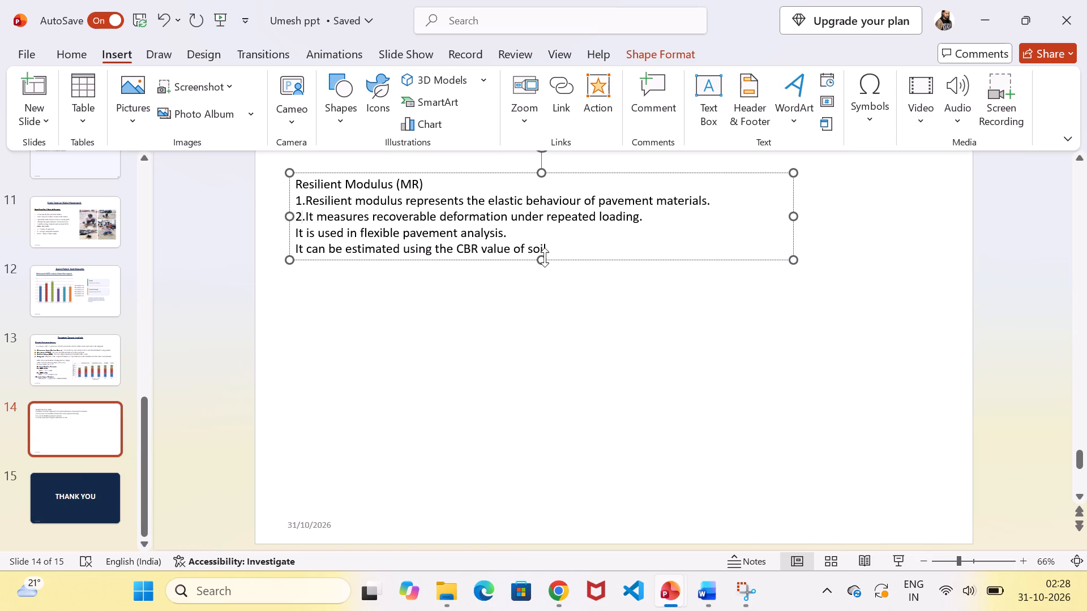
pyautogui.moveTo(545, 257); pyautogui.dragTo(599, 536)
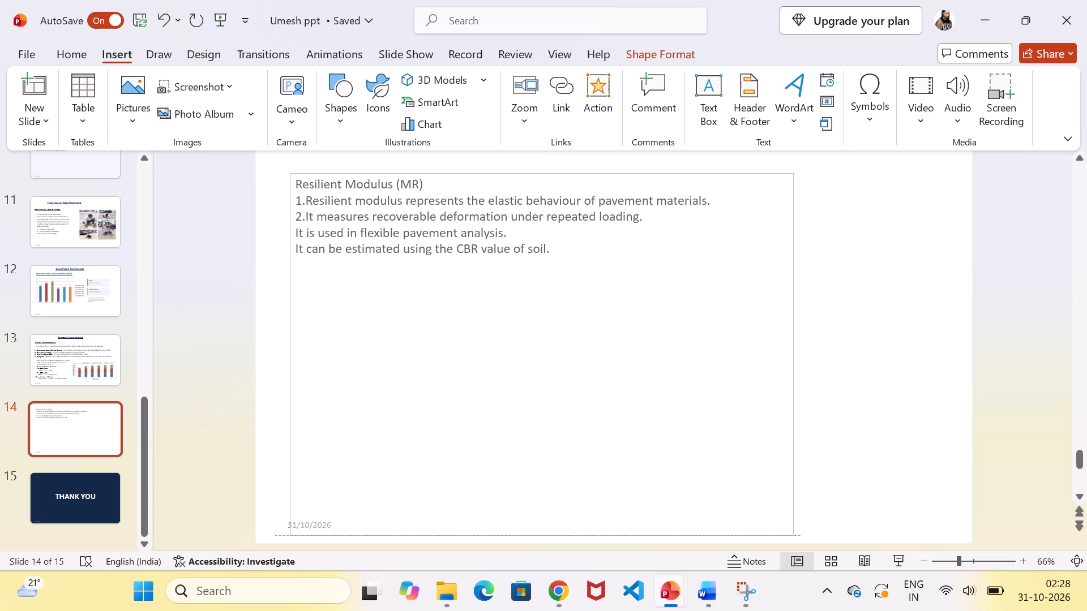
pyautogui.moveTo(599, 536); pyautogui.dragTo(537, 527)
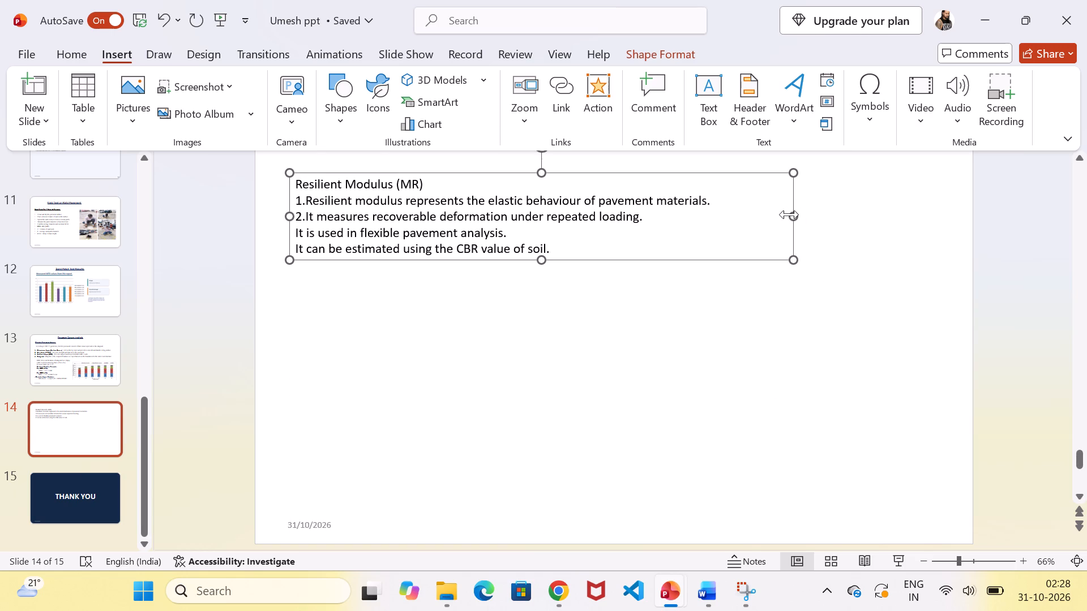
# Widen the Resilient Modulus text box on both sides so it spans nearly the full slide width.
pyautogui.moveTo(794, 216); pyautogui.dragTo(893, 217)
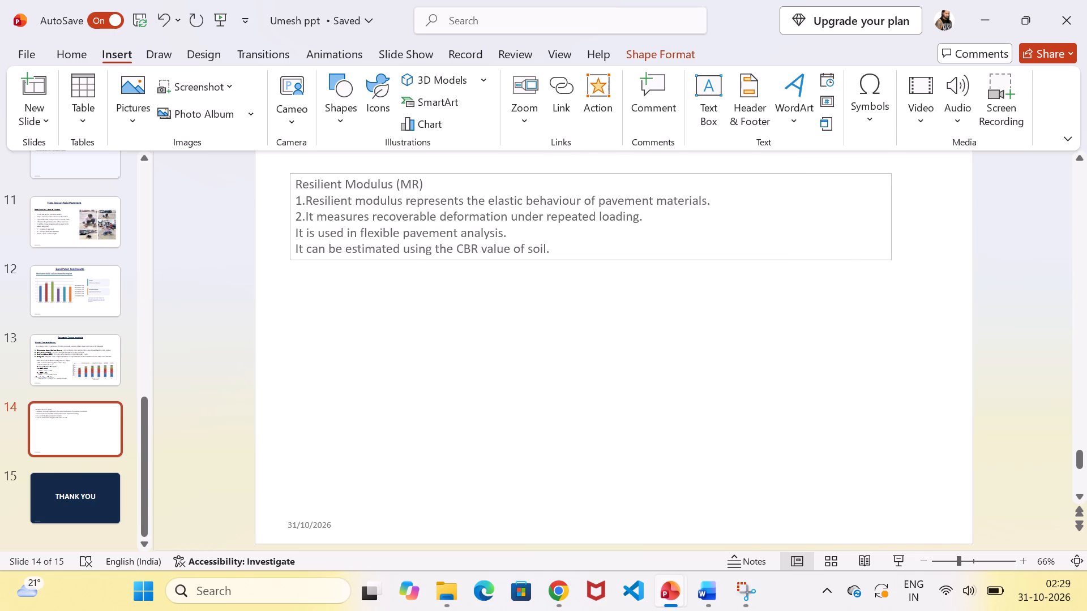
pyautogui.moveTo(893, 217); pyautogui.dragTo(1086, 223)
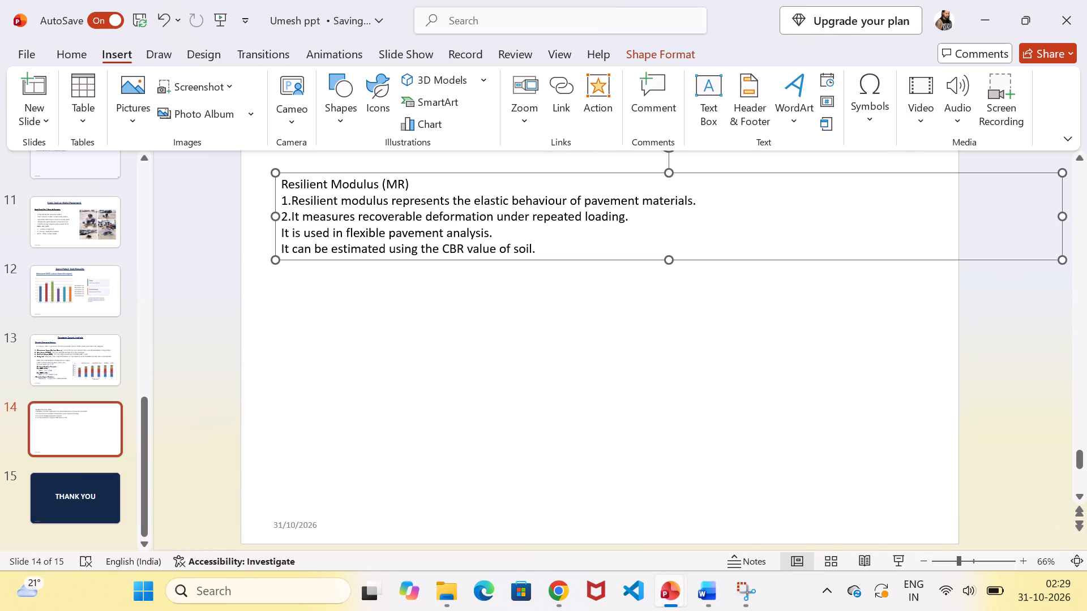
pyautogui.moveTo(1063, 218); pyautogui.dragTo(927, 231)
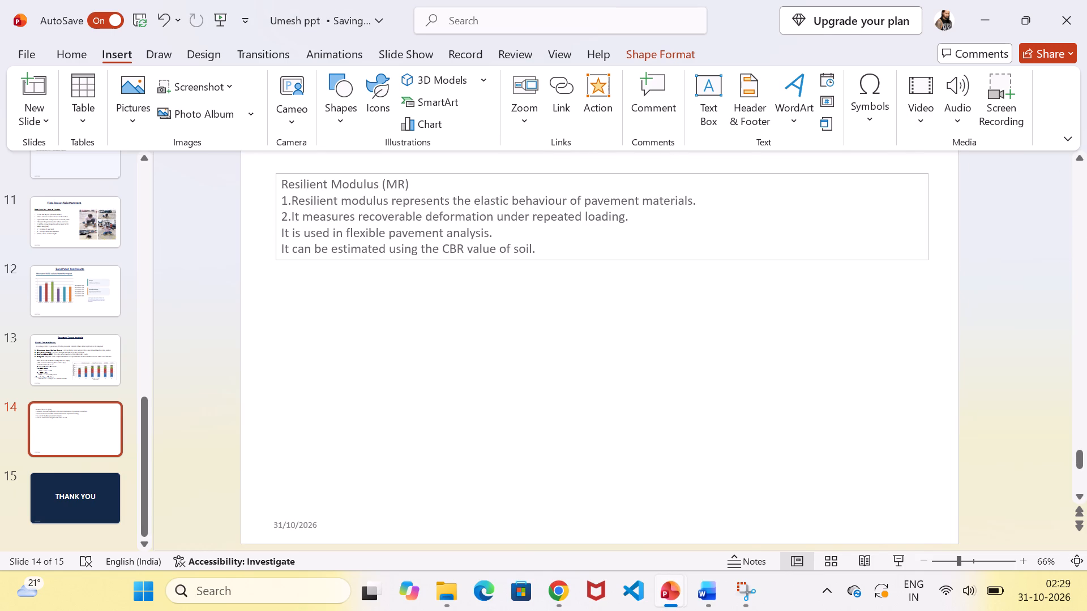
pyautogui.moveTo(927, 231); pyautogui.dragTo(931, 232)
pyautogui.moveTo(931, 232); pyautogui.dragTo(934, 232)
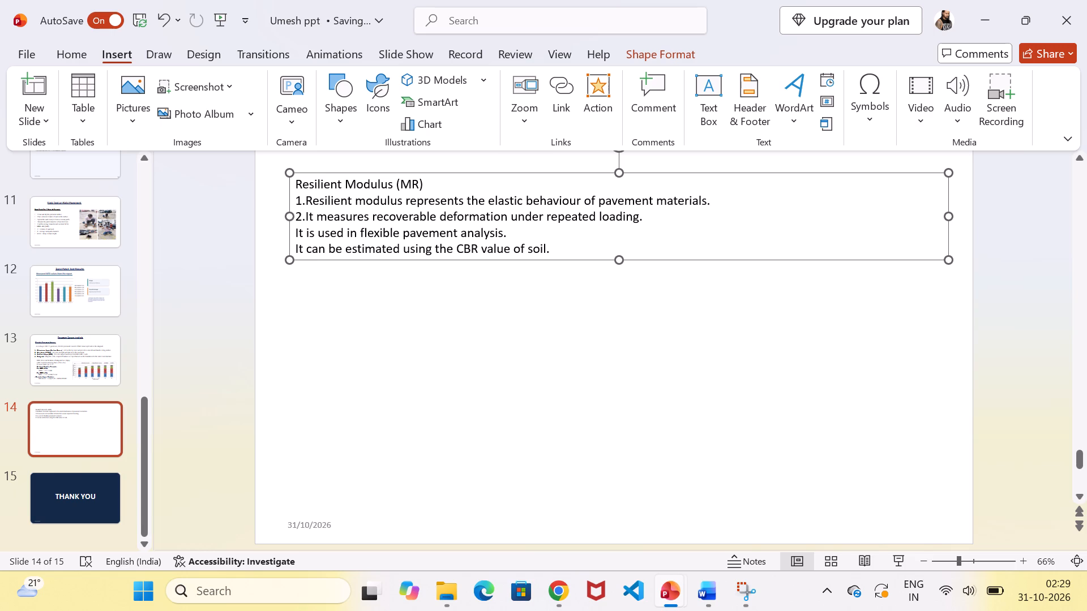
pyautogui.moveTo(292, 214); pyautogui.dragTo(279, 214)
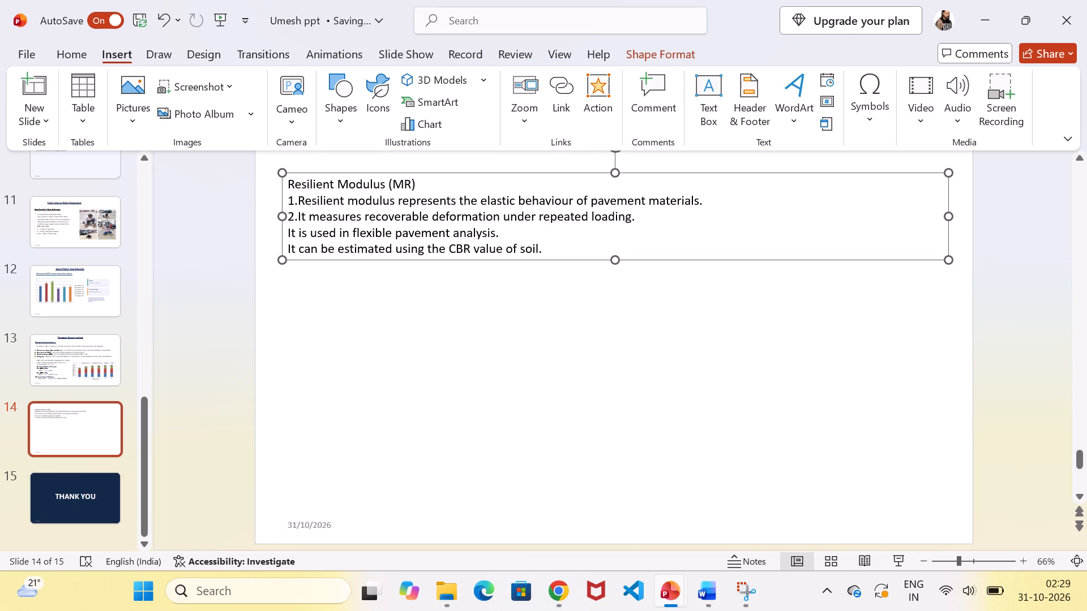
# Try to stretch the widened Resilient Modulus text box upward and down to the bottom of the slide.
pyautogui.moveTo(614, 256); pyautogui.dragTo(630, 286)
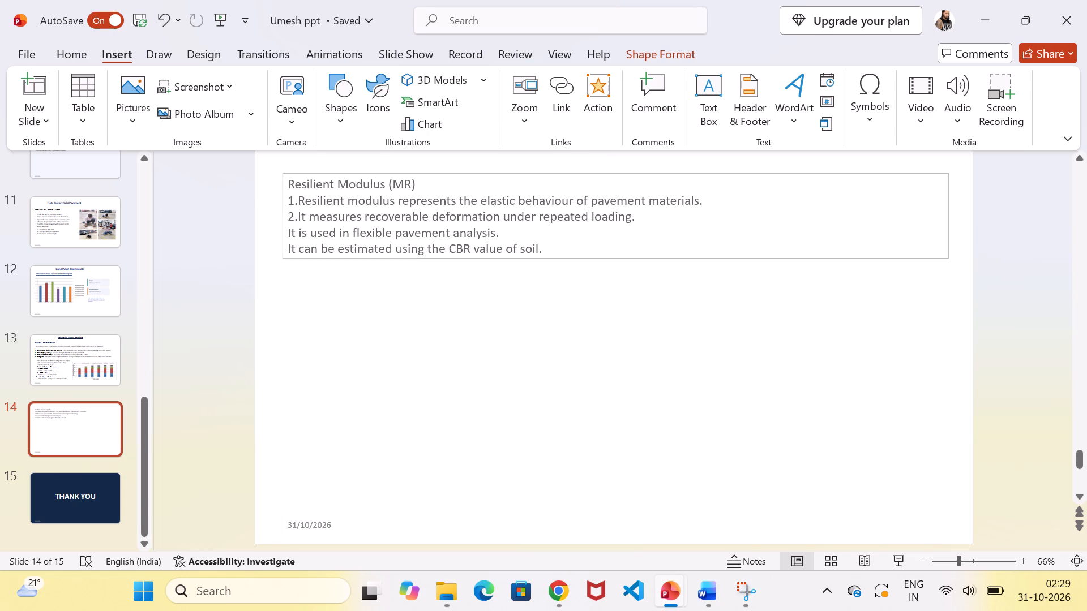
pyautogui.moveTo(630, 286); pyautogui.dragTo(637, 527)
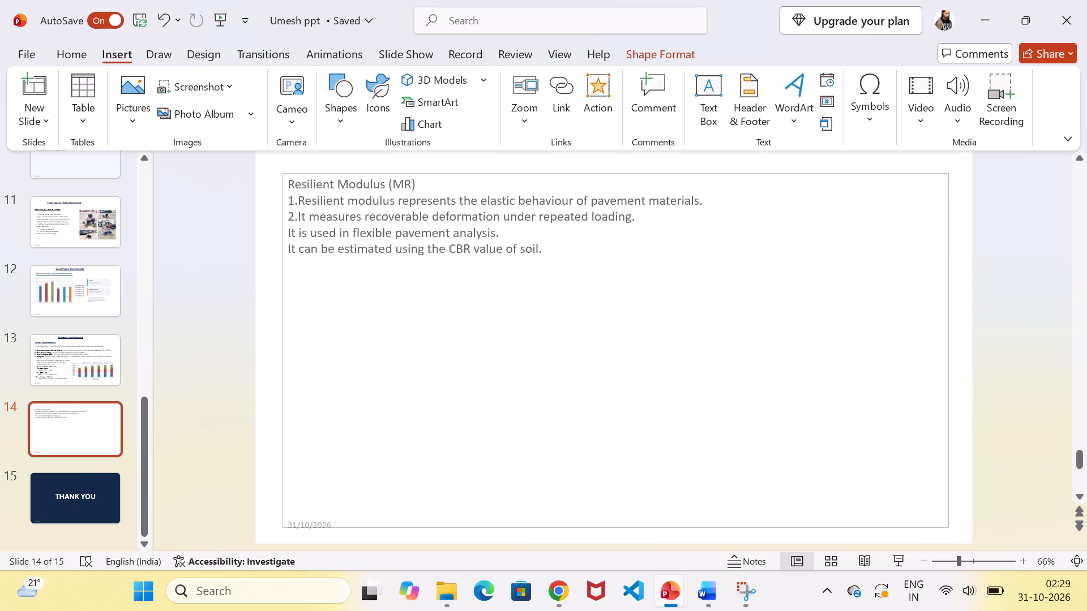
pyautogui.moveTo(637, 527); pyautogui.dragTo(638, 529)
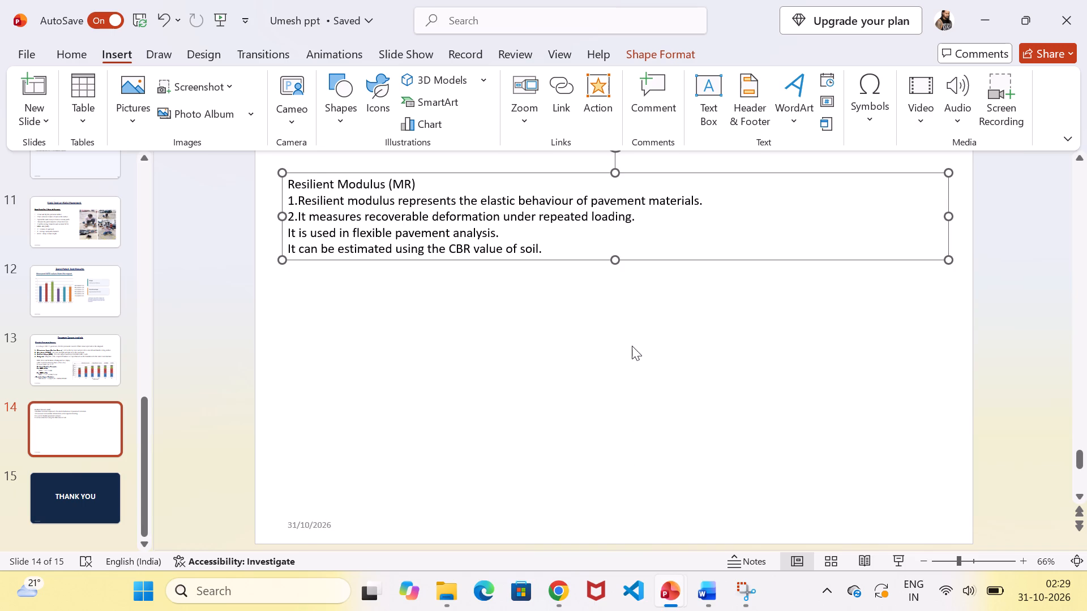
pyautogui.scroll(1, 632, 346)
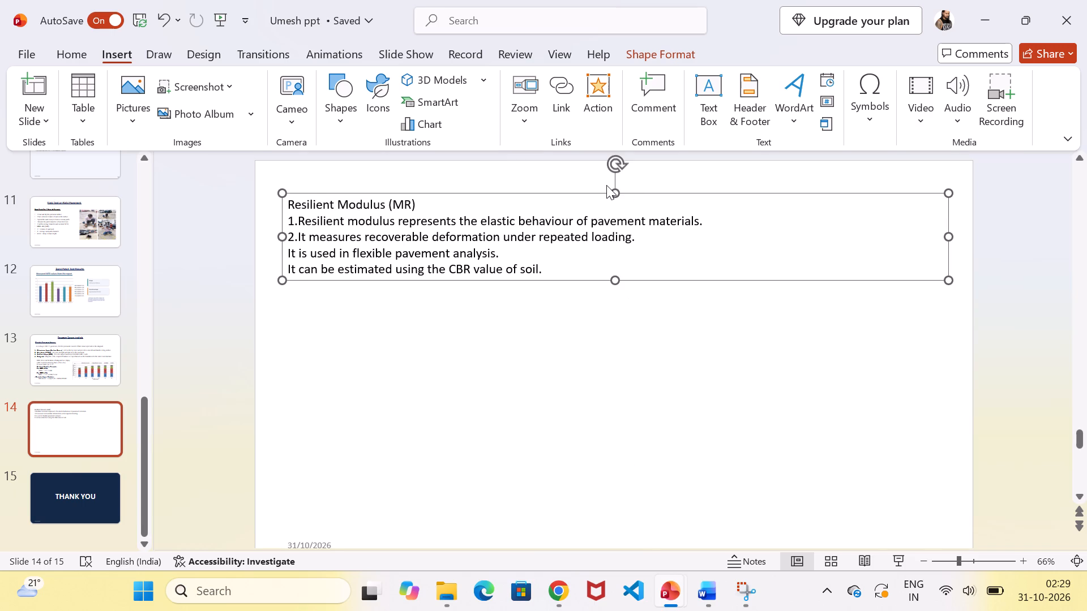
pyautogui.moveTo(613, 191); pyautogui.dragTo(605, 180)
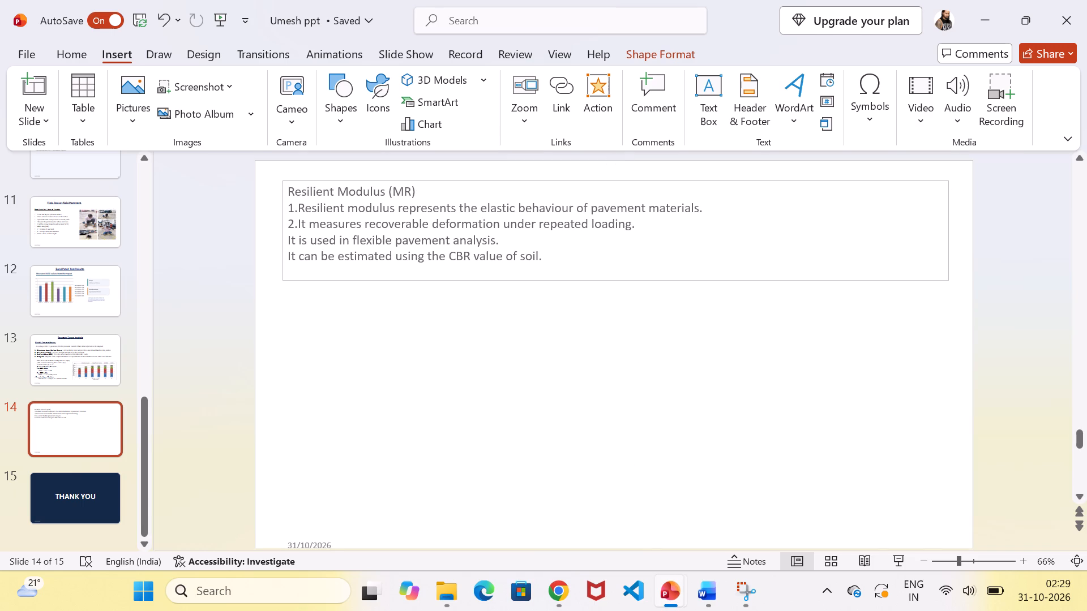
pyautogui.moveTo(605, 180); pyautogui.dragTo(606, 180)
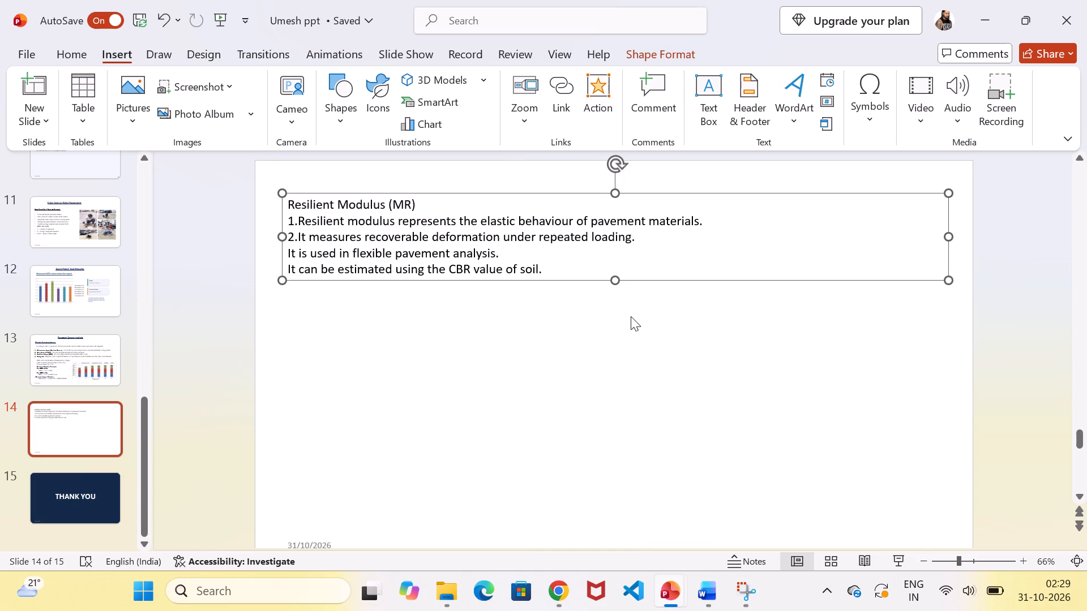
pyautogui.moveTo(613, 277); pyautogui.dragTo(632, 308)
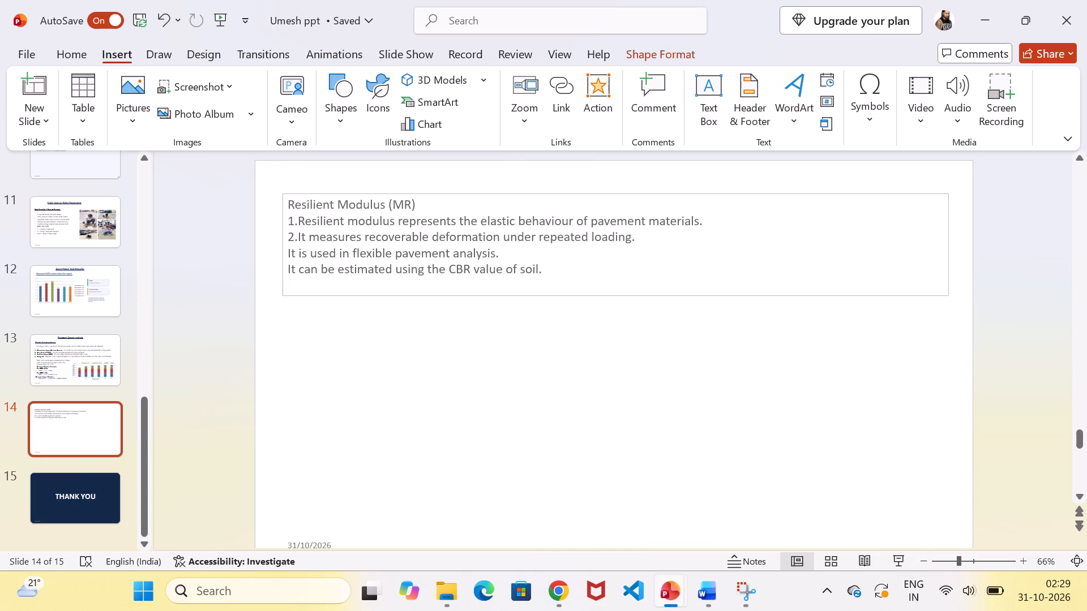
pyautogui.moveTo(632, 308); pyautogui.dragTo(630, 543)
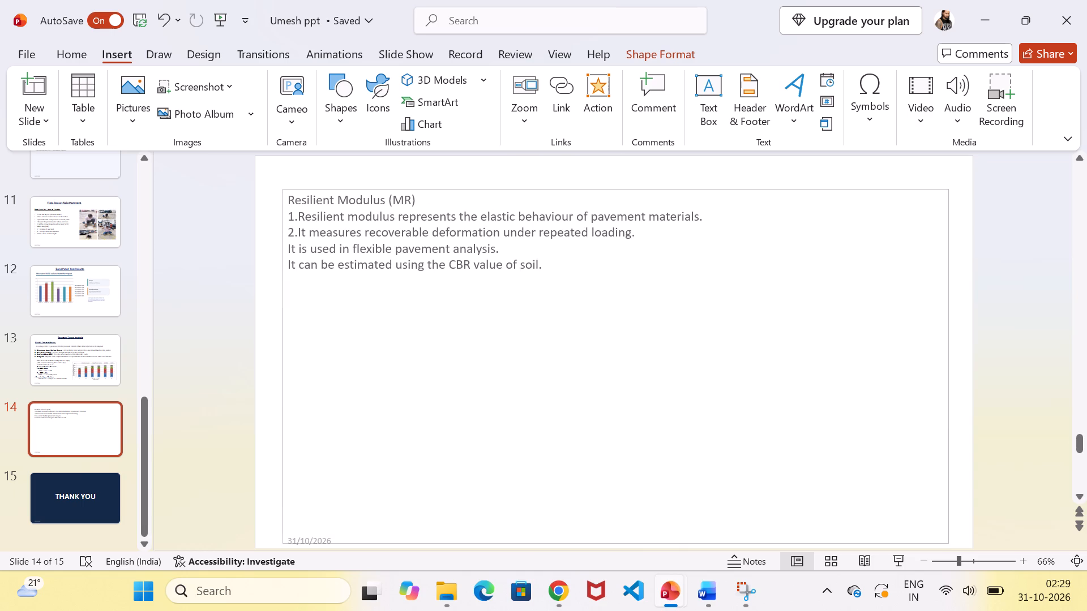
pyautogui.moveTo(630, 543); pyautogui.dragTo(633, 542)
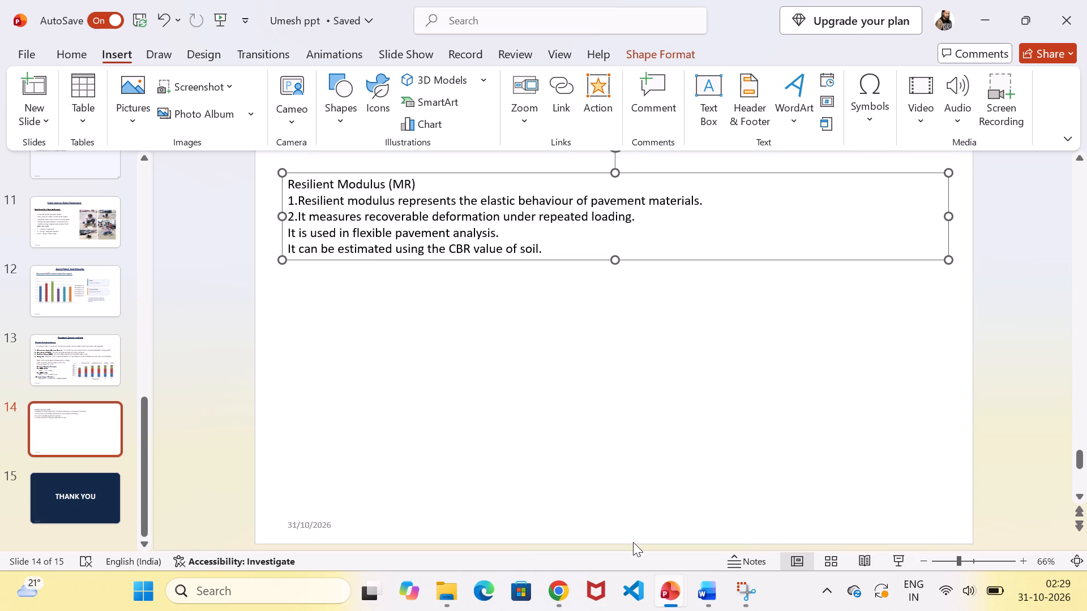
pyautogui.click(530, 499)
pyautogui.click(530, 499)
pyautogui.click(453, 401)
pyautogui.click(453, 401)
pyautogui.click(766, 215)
# Insert a new slide with the Title Only layout after the Resilient Modulus slide.
pyautogui.click(49, 106)
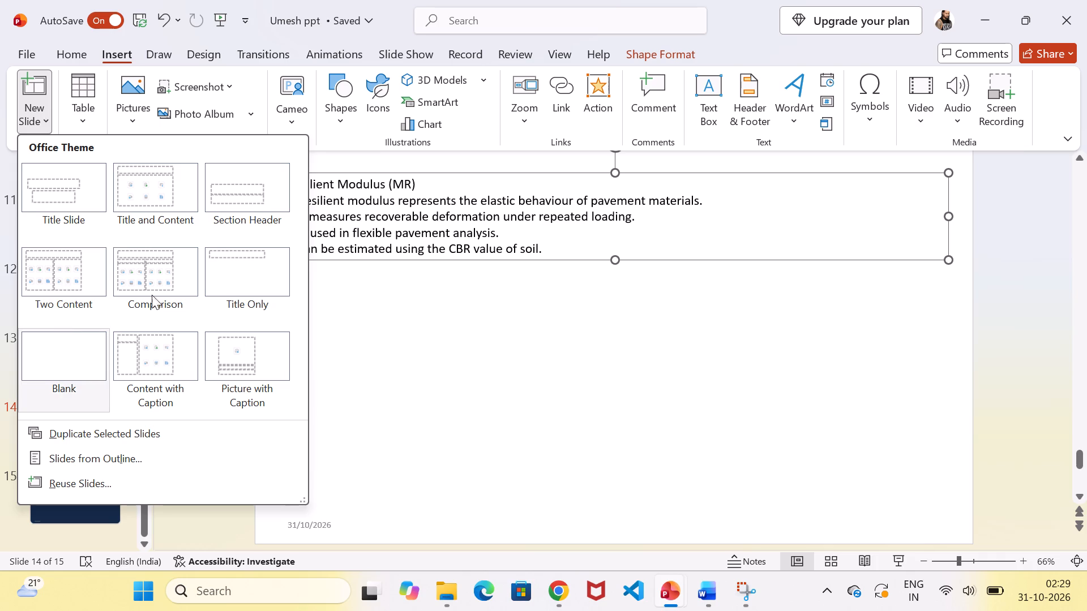
pyautogui.click(237, 265)
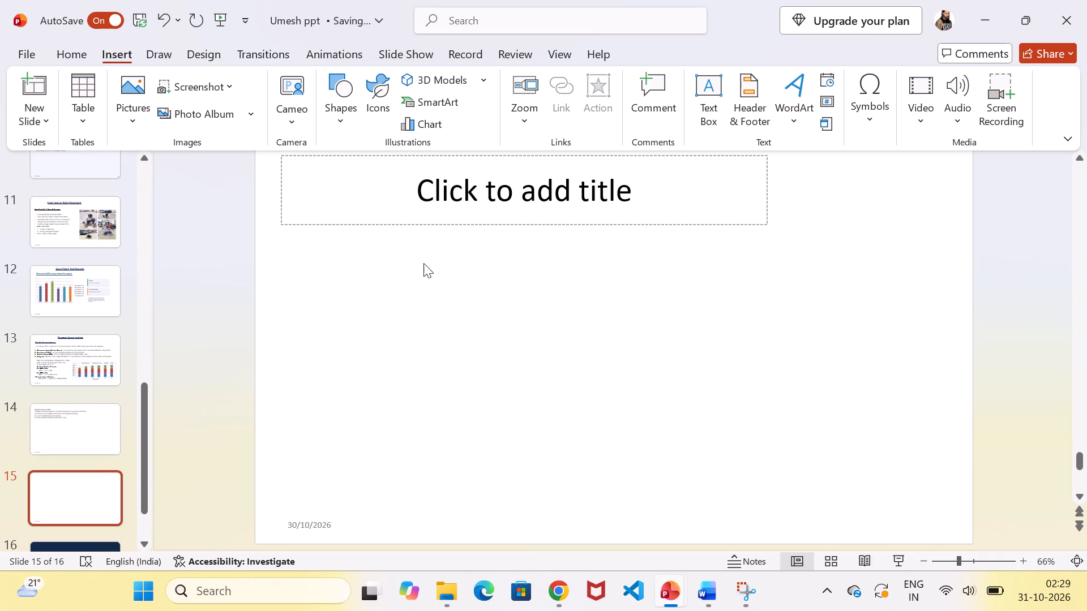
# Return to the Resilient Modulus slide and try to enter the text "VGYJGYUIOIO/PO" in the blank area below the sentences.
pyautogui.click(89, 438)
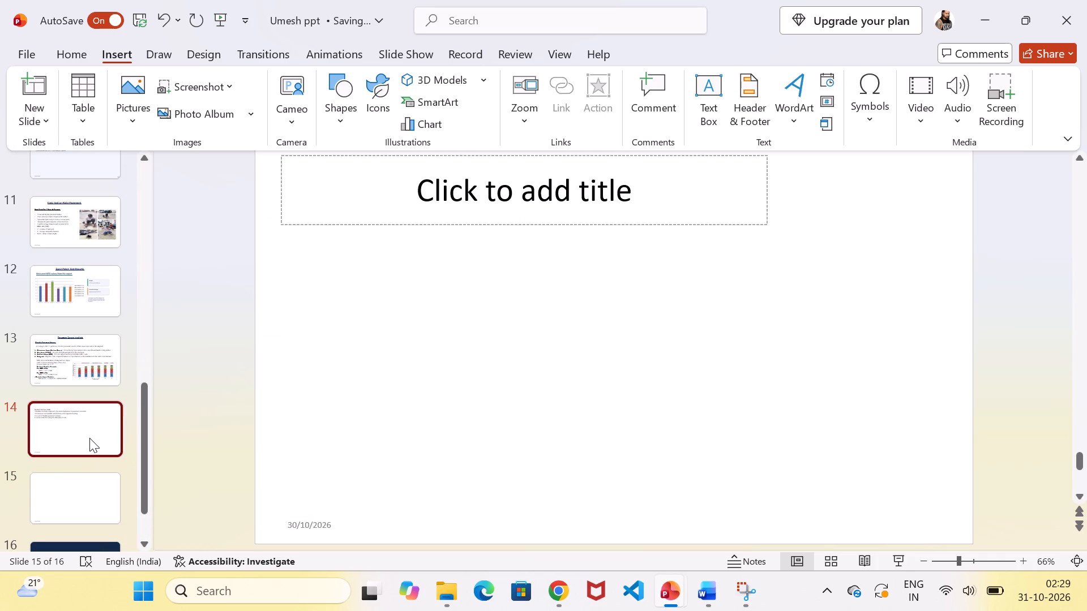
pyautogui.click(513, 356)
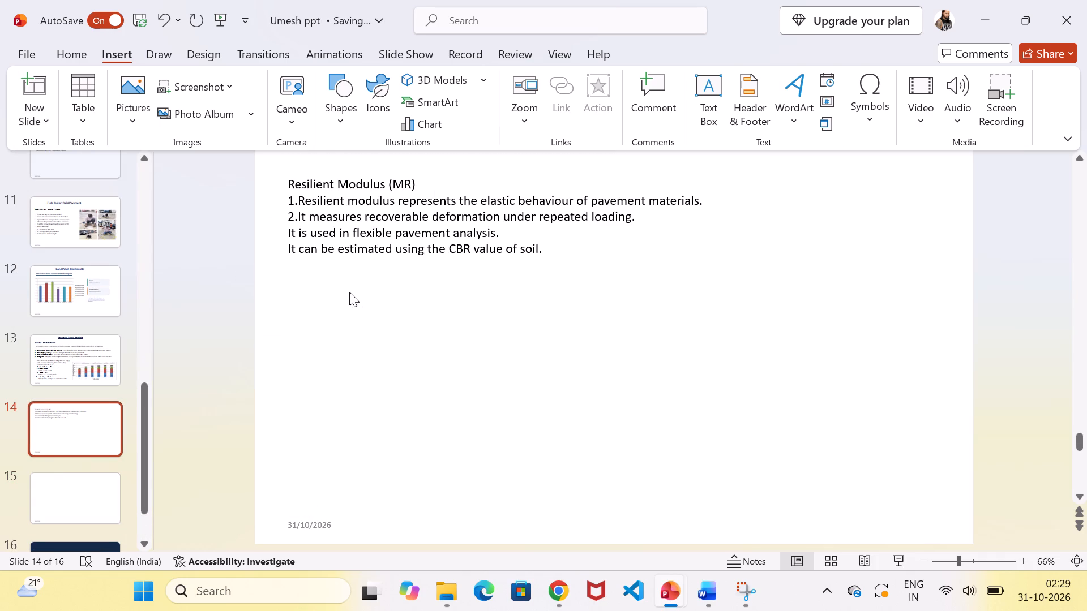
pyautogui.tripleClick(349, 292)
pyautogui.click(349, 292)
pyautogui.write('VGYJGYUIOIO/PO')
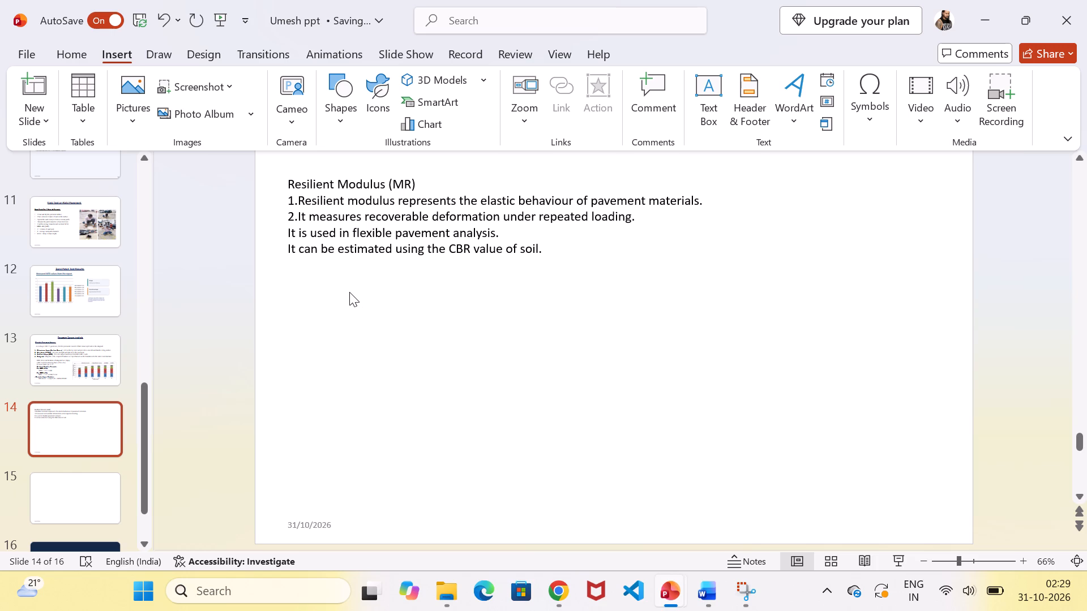
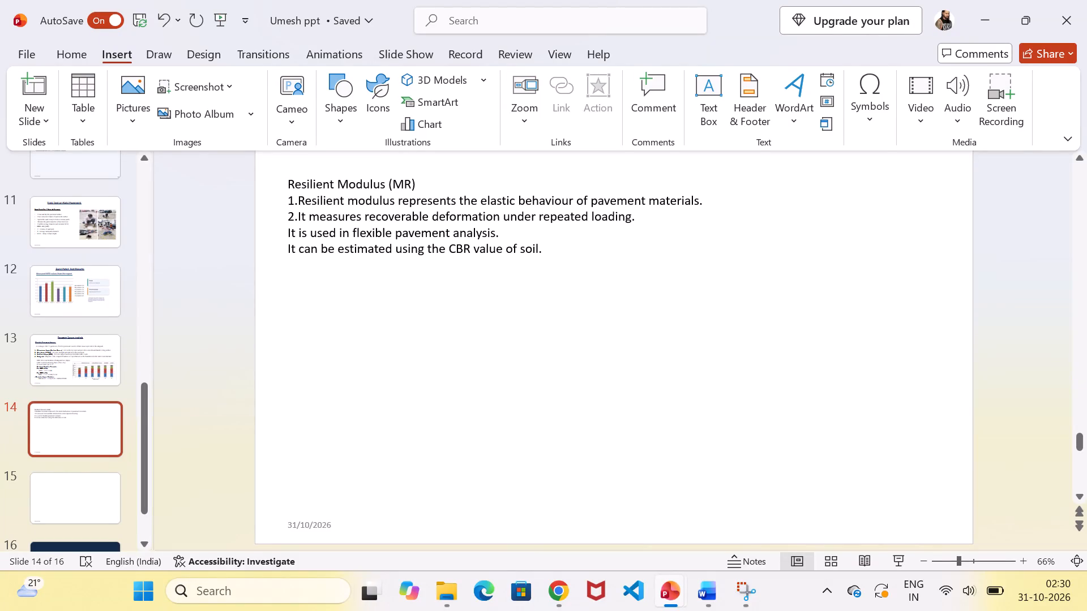
# Format the "Resilient Modulus (MR)" heading line as bold with dark blue font colour.
pyautogui.moveTo(288, 184); pyautogui.dragTo(395, 182)
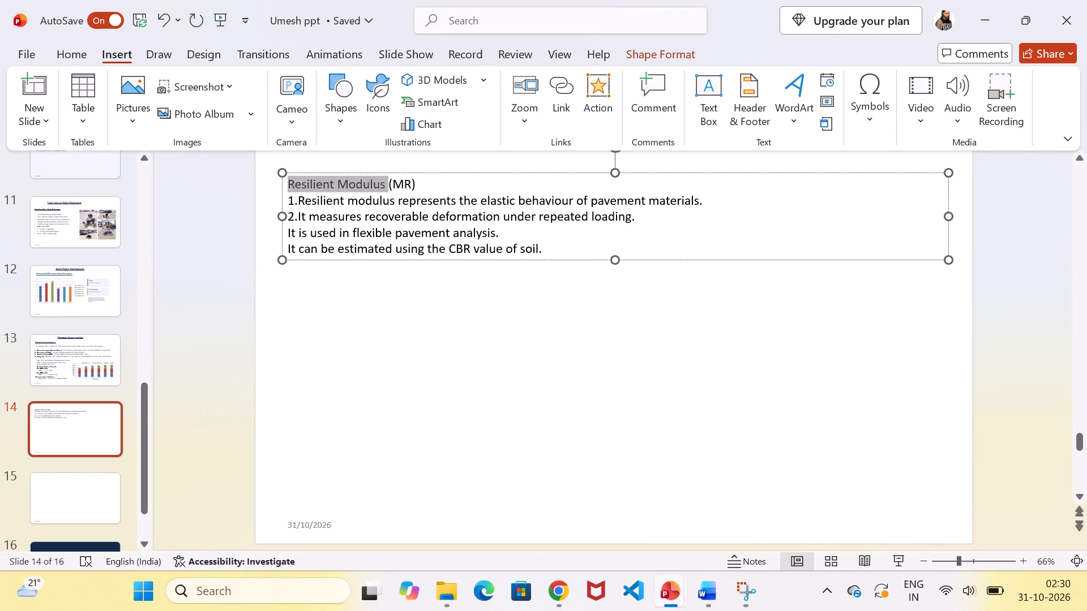
pyautogui.moveTo(395, 182); pyautogui.dragTo(422, 182)
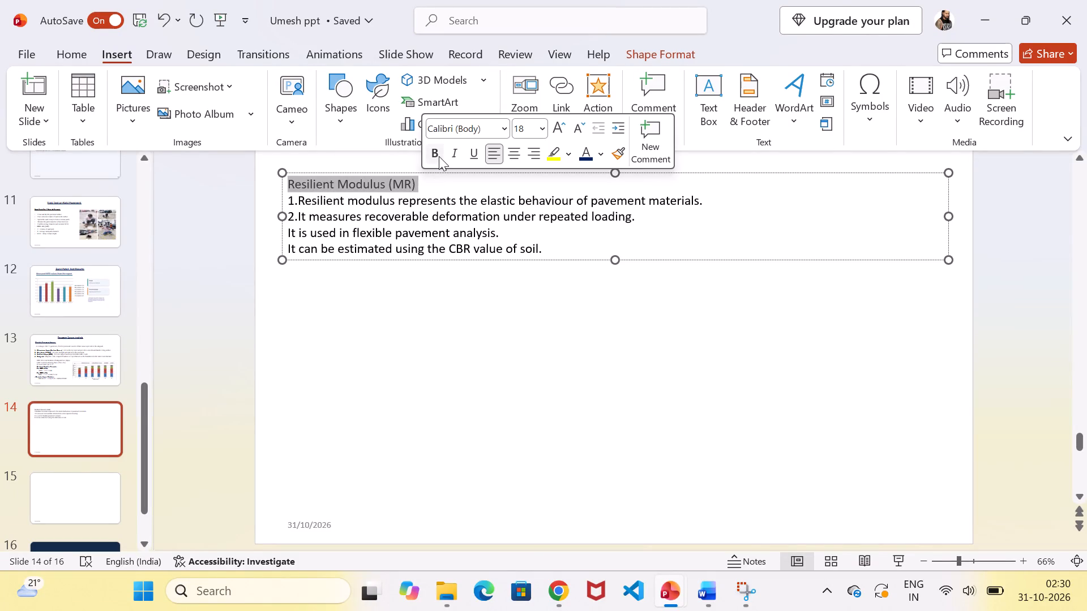
pyautogui.click(439, 156)
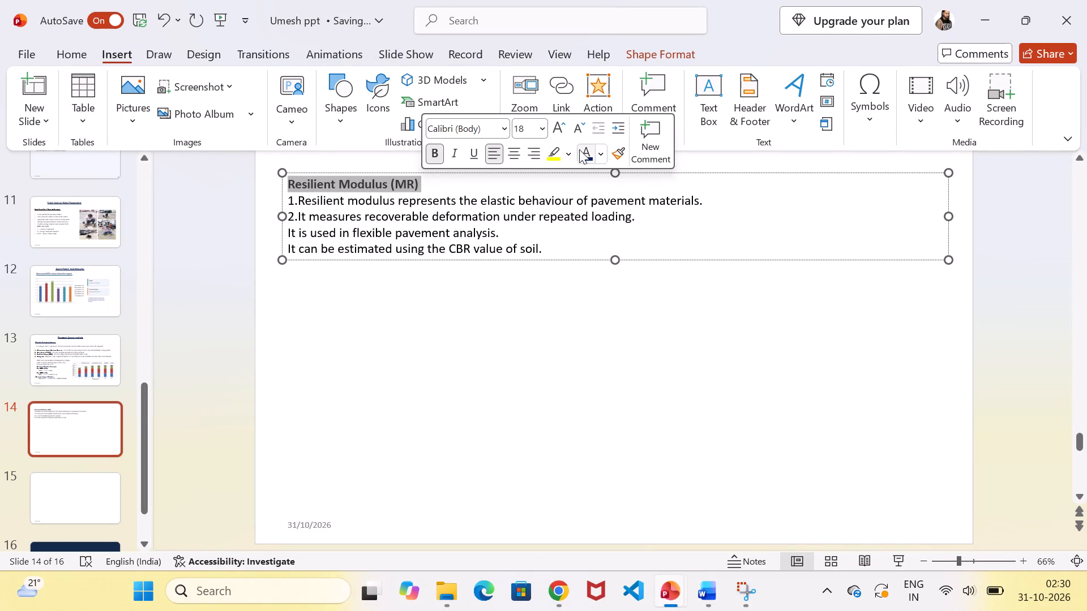
pyautogui.click(584, 154)
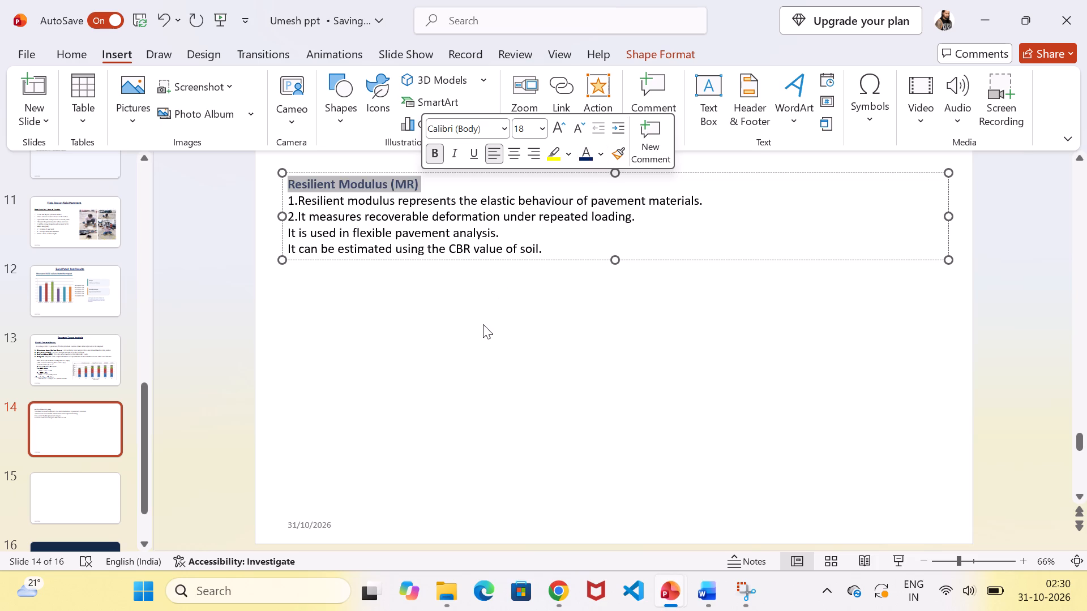
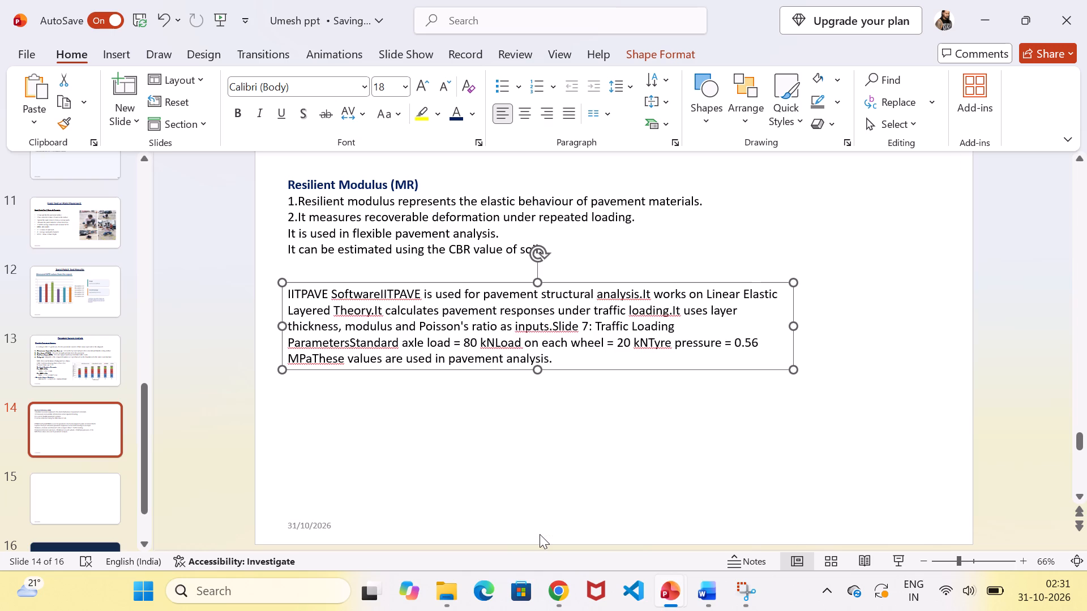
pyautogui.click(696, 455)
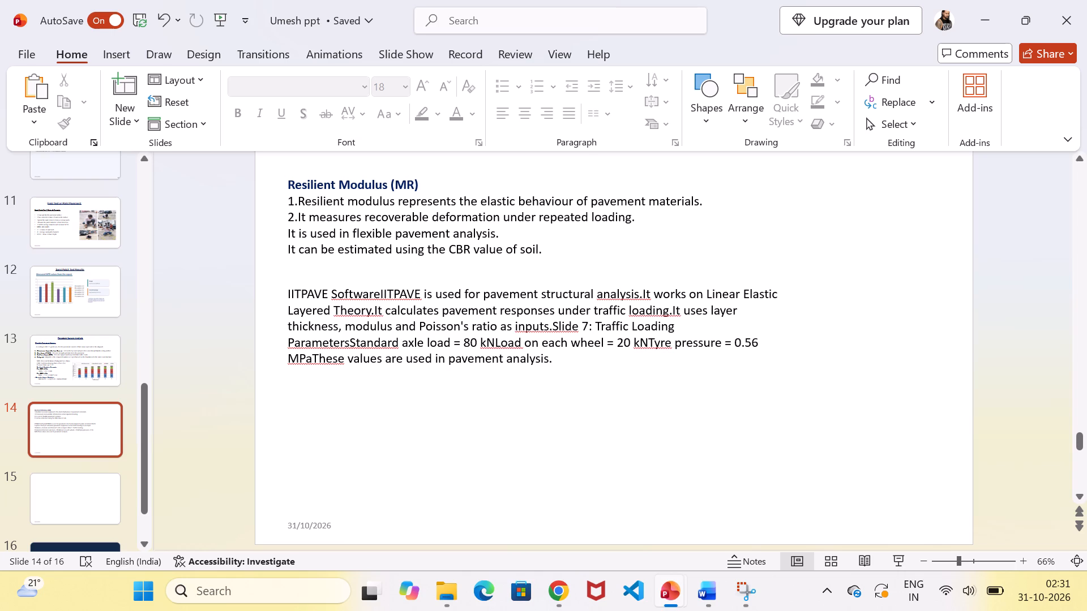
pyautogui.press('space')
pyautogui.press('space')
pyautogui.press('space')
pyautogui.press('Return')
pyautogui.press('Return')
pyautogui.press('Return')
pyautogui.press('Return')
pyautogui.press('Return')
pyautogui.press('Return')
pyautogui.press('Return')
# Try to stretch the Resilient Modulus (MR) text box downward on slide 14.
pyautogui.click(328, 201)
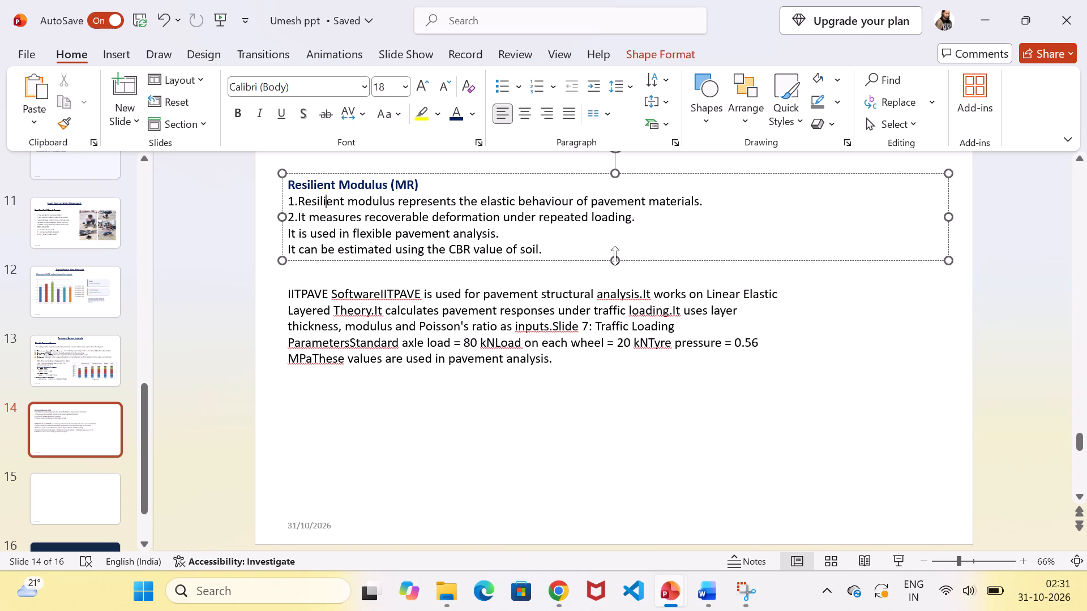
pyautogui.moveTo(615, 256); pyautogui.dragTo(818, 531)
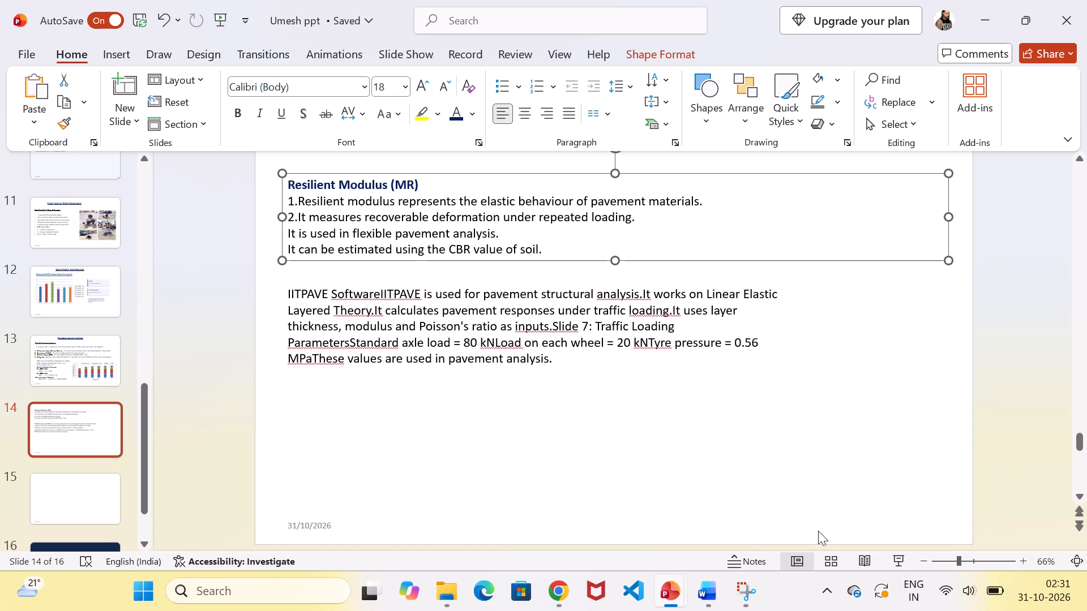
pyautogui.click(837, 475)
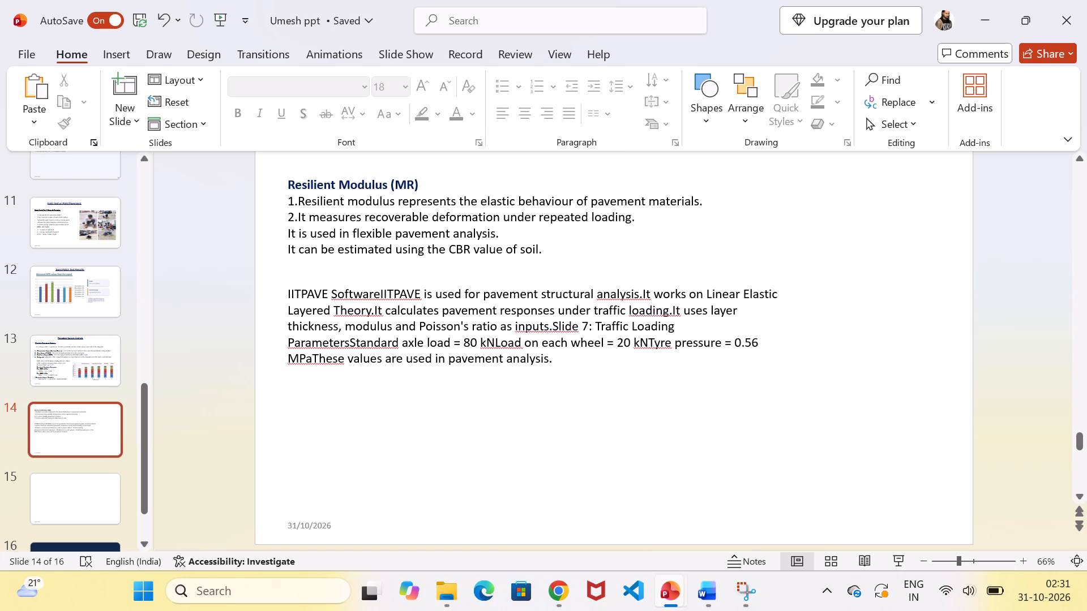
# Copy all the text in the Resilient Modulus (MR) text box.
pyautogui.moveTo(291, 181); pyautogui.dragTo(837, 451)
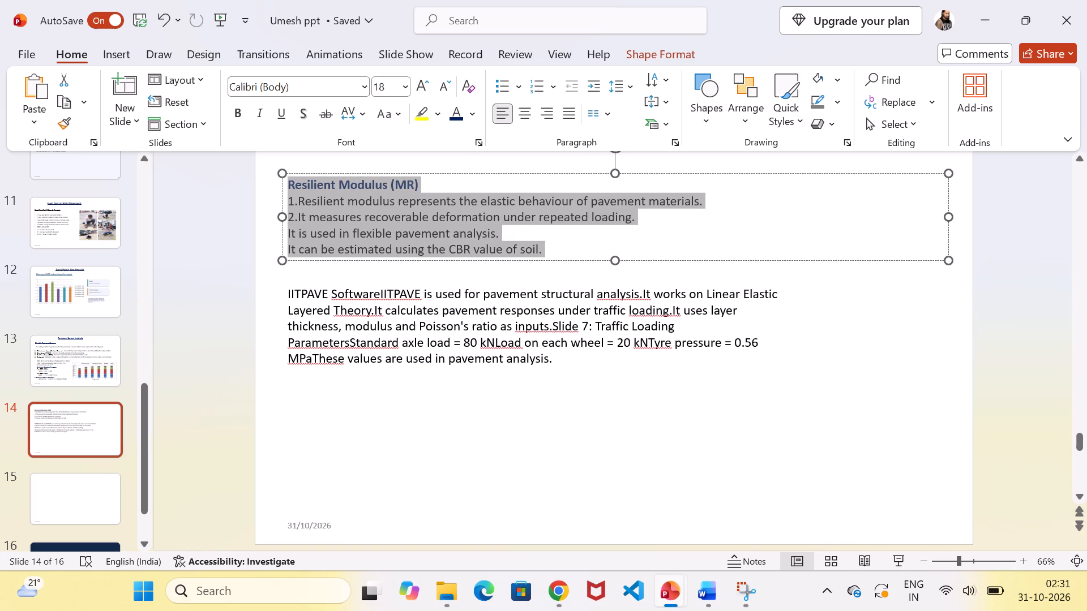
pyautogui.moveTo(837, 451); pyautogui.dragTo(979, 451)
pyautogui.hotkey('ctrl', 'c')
# Move the Resilient Modulus (MR) slide after the blank slide by cutting and pasting it.
pyautogui.rightClick(88, 420)
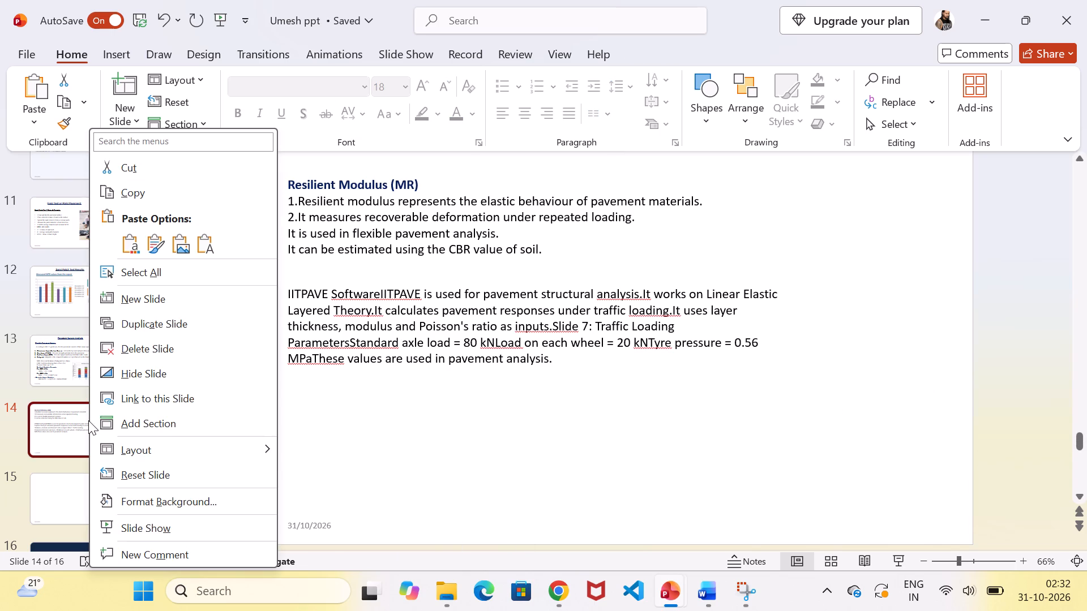
pyautogui.click(143, 164)
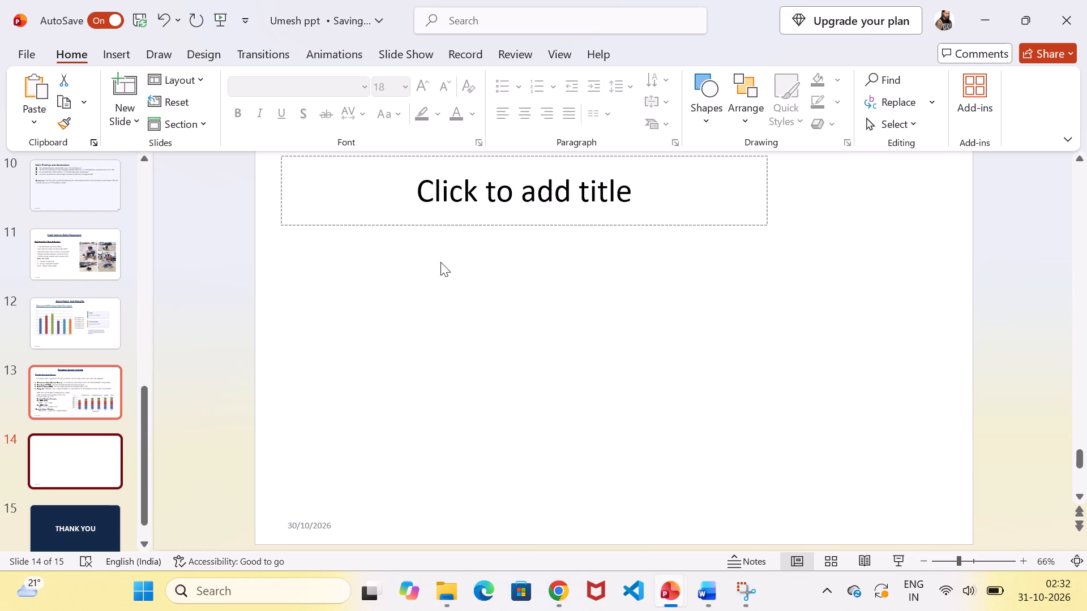
pyautogui.click(390, 175)
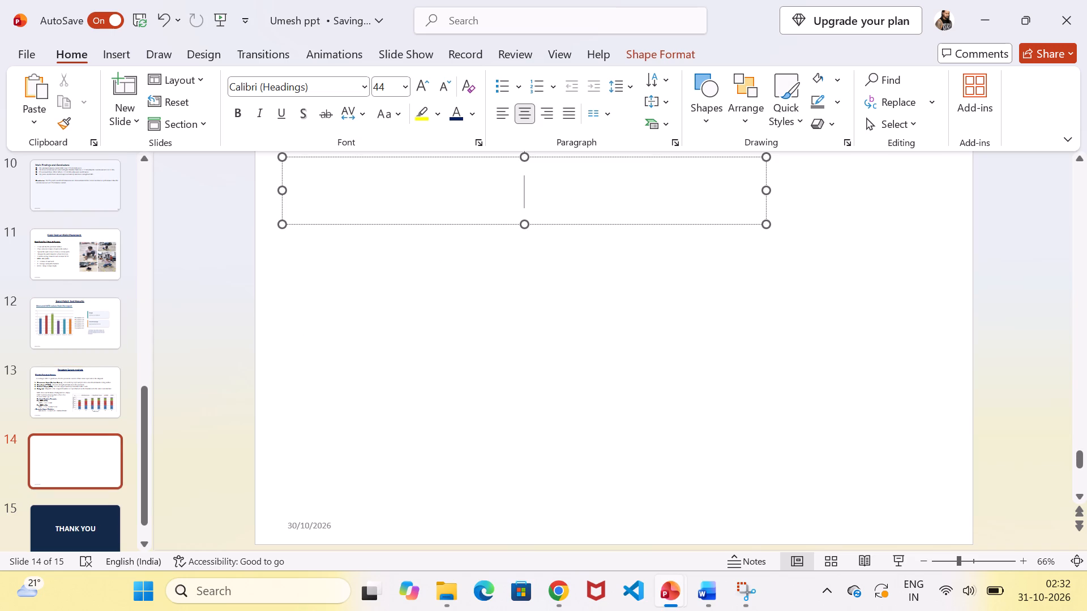
pyautogui.hotkey('ctrl', 'v')
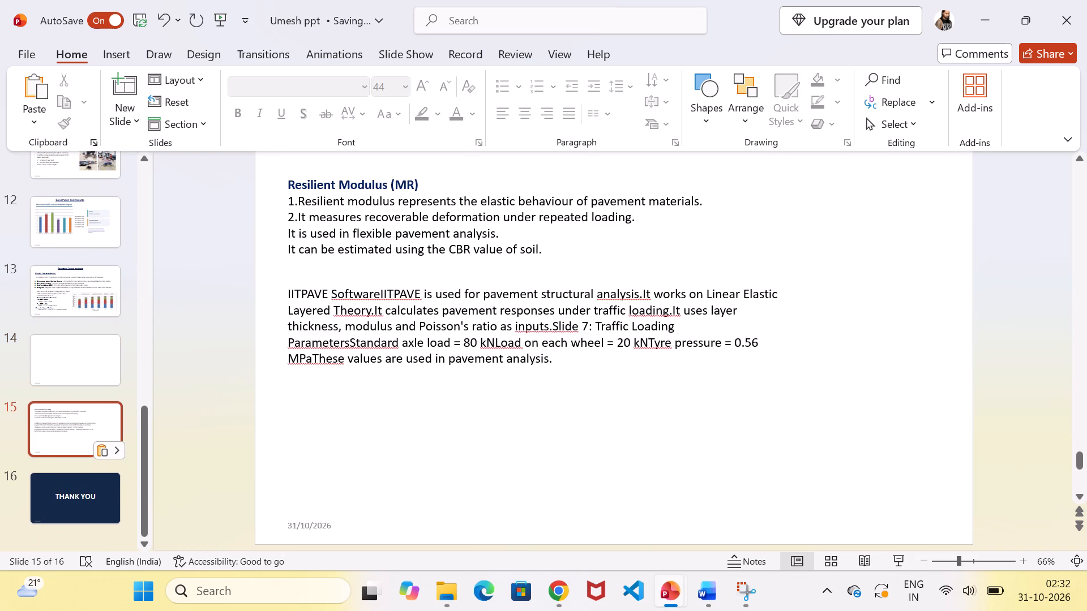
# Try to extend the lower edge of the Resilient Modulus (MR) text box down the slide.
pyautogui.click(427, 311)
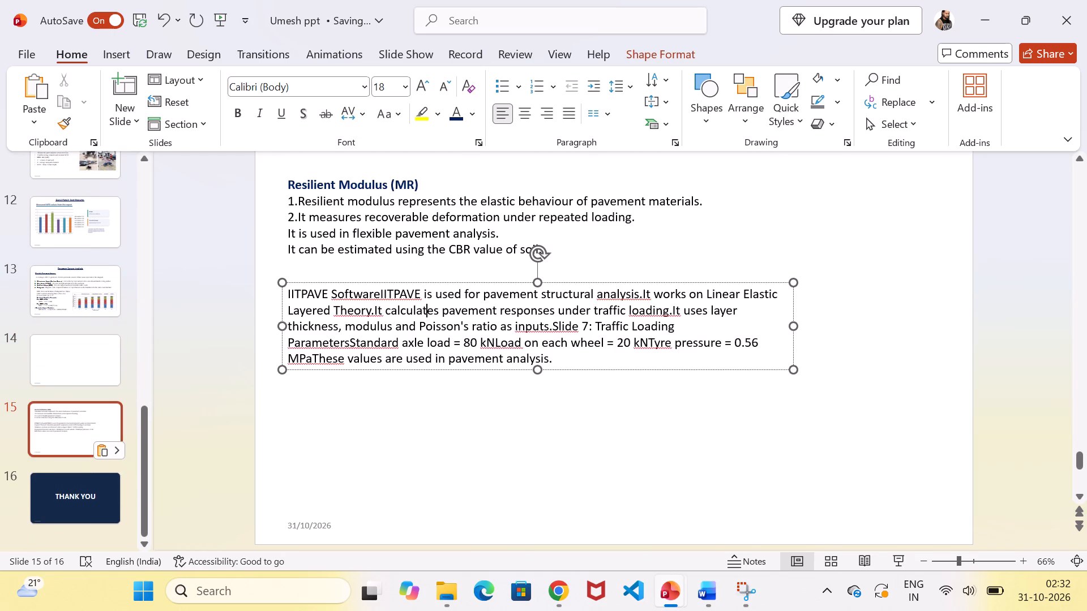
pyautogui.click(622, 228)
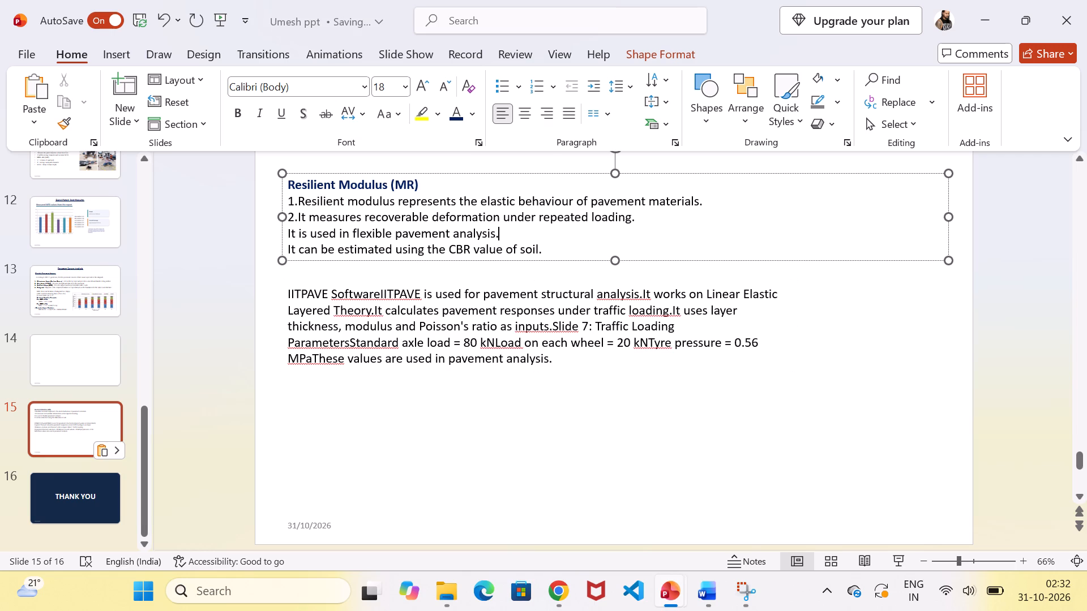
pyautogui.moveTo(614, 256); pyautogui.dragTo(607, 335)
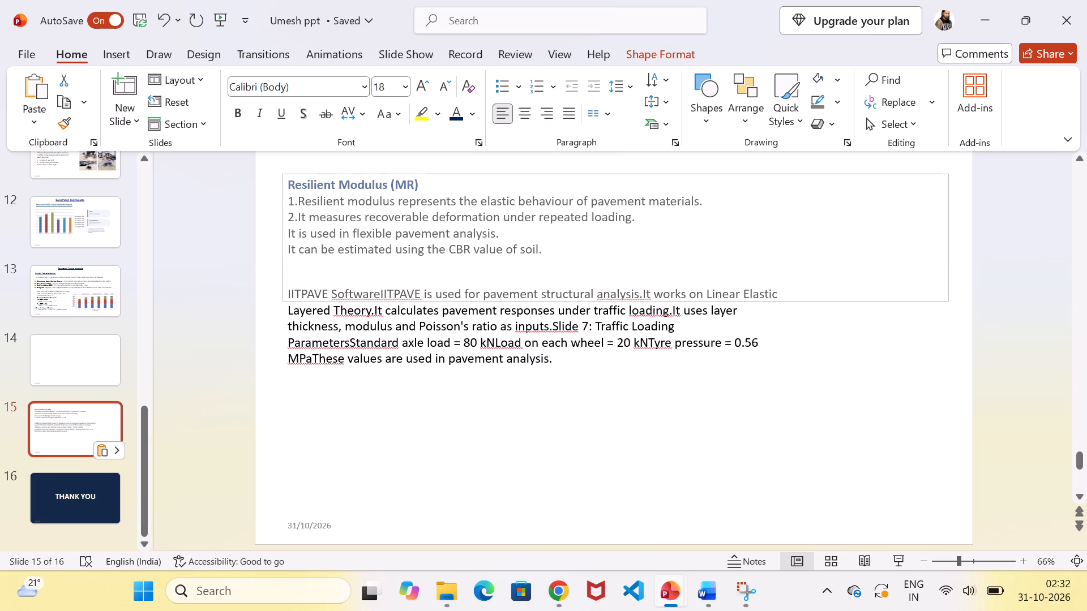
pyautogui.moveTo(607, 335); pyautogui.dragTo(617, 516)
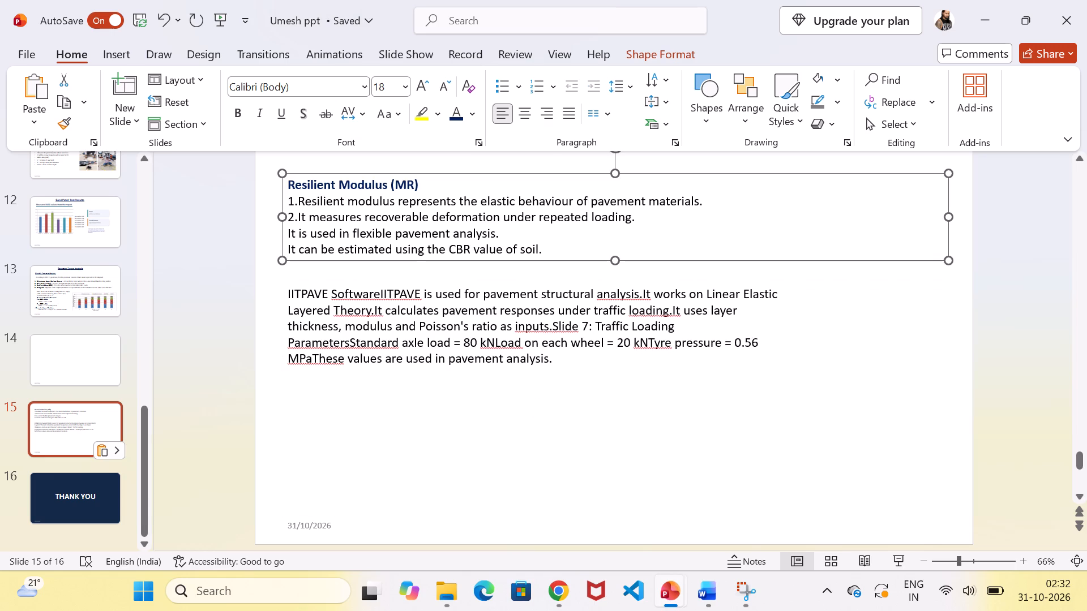
# Delete the IITPAVE Software text box below the Resilient Modulus (MR) text on slide 15.
pyautogui.click(506, 368)
pyautogui.doubleClick(537, 368)
pyautogui.click(294, 282)
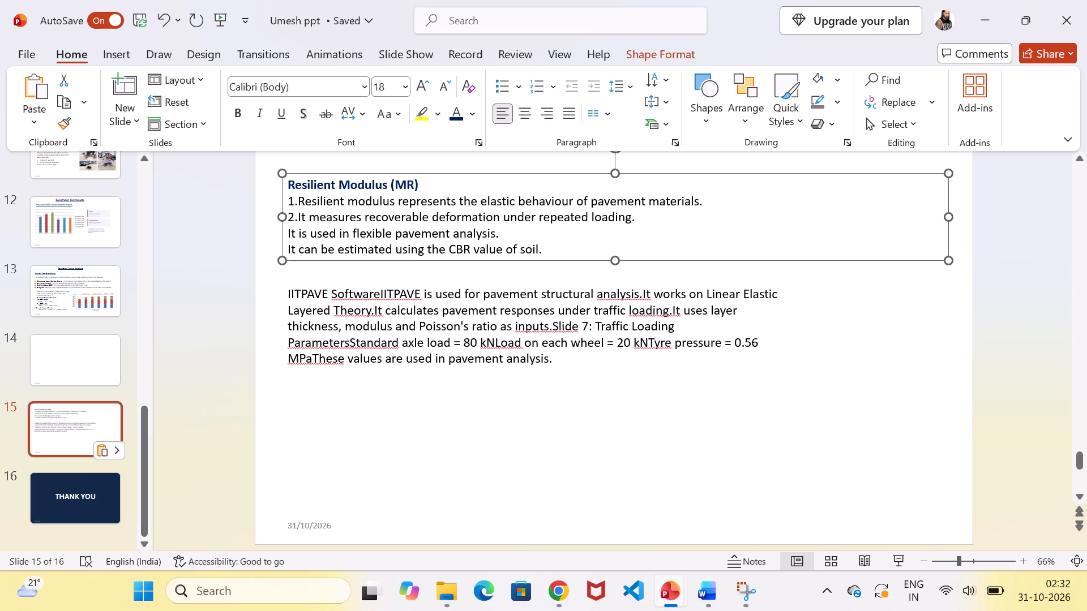
pyautogui.doubleClick(294, 282)
pyautogui.moveTo(294, 282); pyautogui.dragTo(292, 292)
pyautogui.moveTo(292, 292); pyautogui.dragTo(309, 299)
pyautogui.moveTo(309, 299); pyautogui.dragTo(502, 338)
pyautogui.press('Delete')
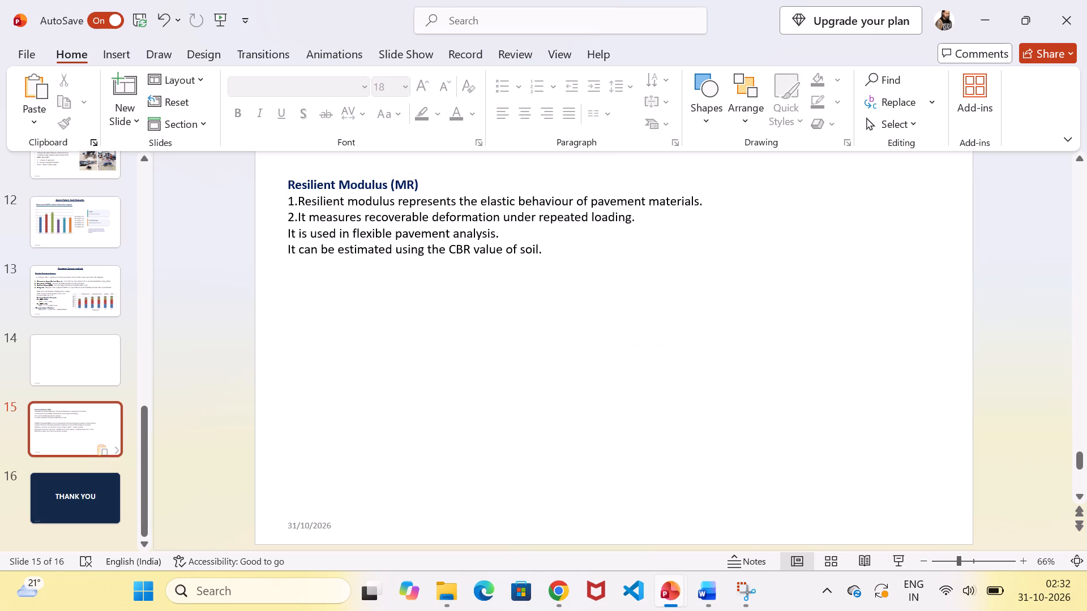
# Cut the blank slide 14 that precedes the Resilient Modulus (MR) slide.
pyautogui.click(299, 167)
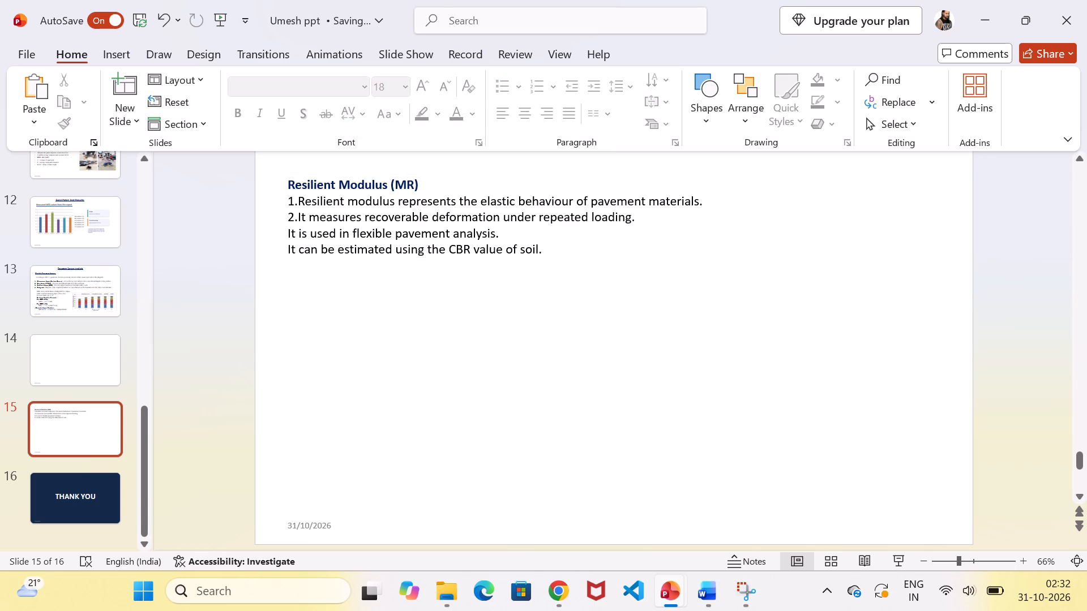
pyautogui.scroll(1, 299, 167)
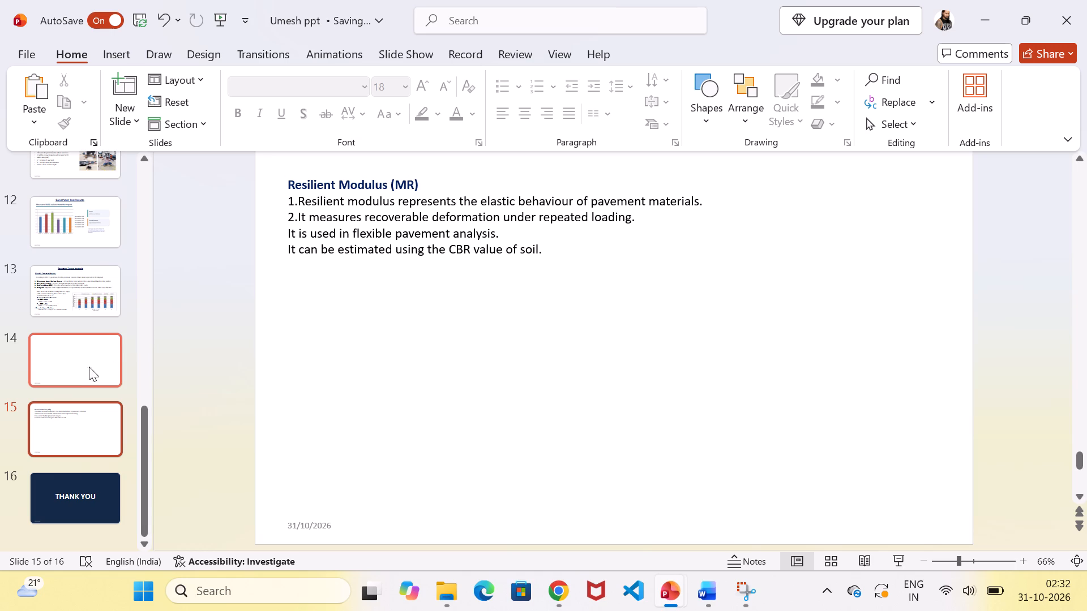
pyautogui.scroll(-1, 81, 364)
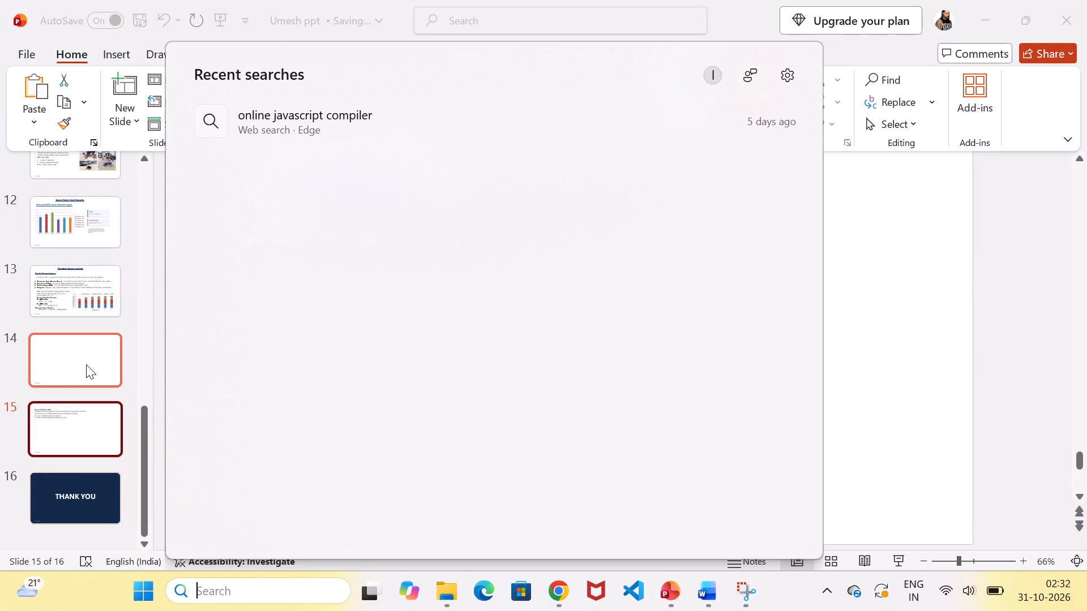
pyautogui.rightClick(83, 365)
pyautogui.rightClick(83, 365)
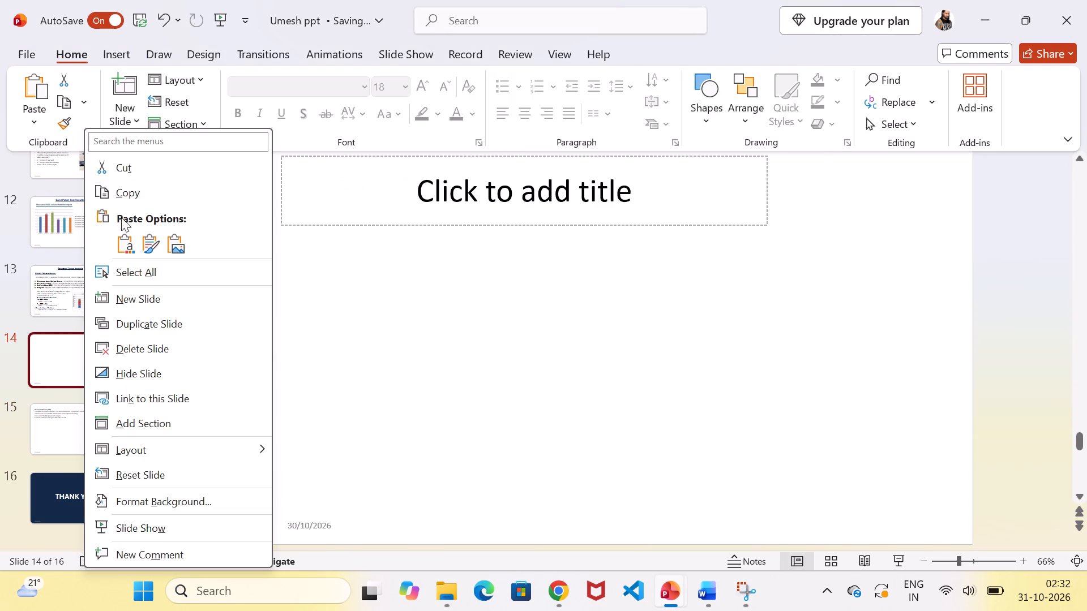
pyautogui.click(138, 160)
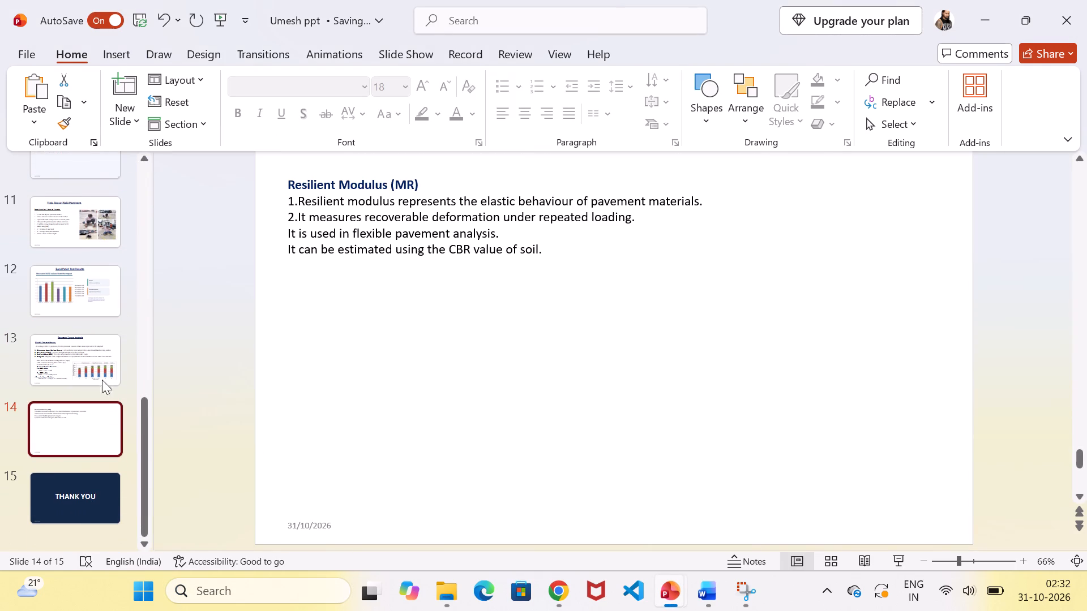
# Change the font of all text in the Resilient Modulus (MR) text box to Times New Roman.
pyautogui.click(347, 217)
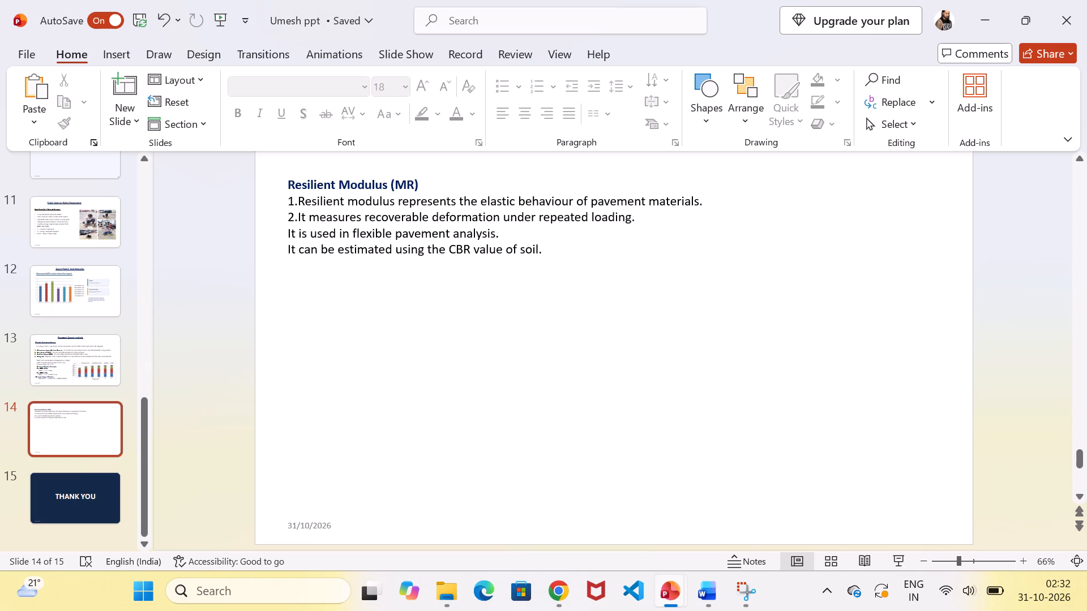
pyautogui.tripleClick(306, 173)
pyautogui.doubleClick(306, 173)
pyautogui.rightClick(306, 173)
pyautogui.rightClick(306, 173)
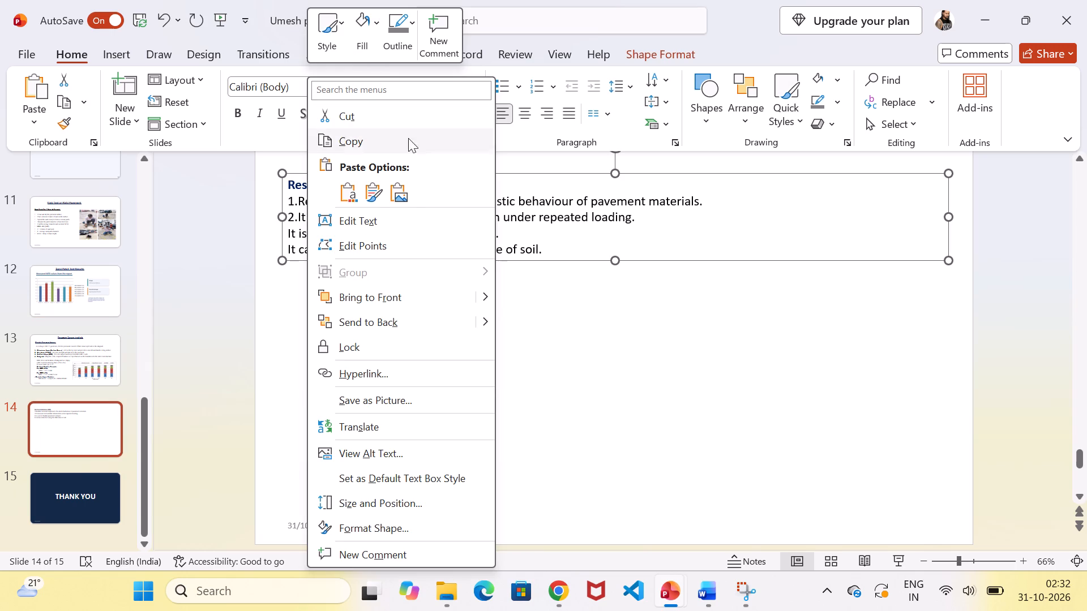
pyautogui.click(381, 211)
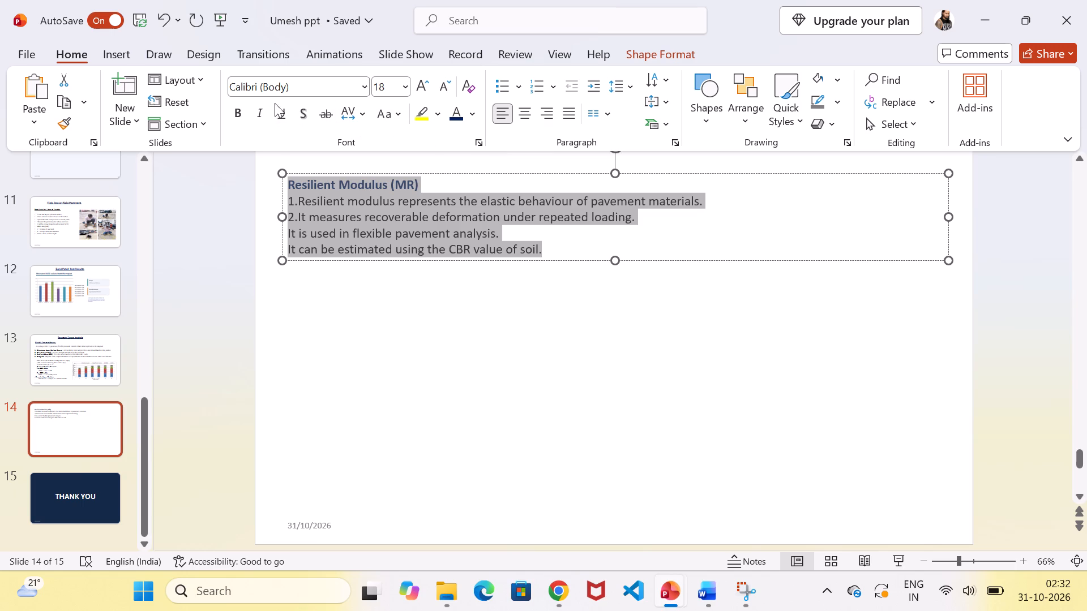
pyautogui.click(301, 91)
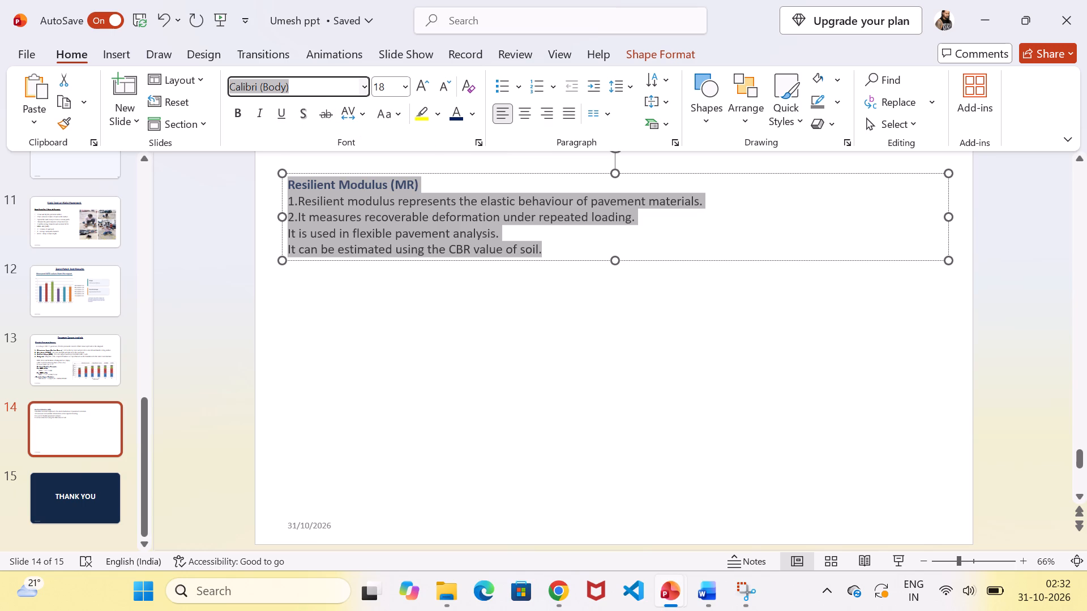
pyautogui.press('BackSpace')
pyautogui.write('TIM')
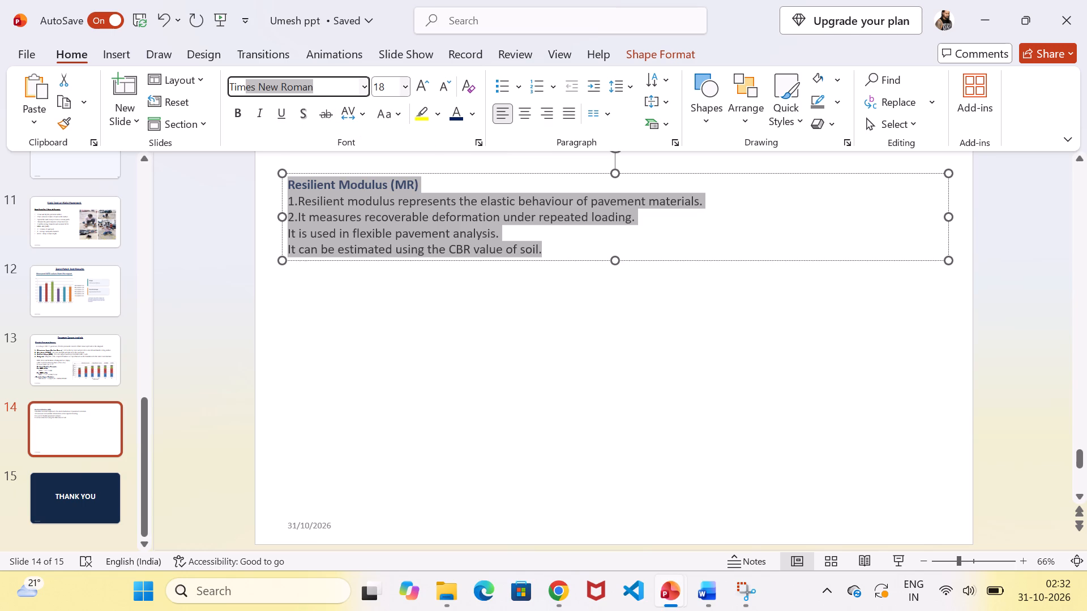
pyautogui.press('Return')
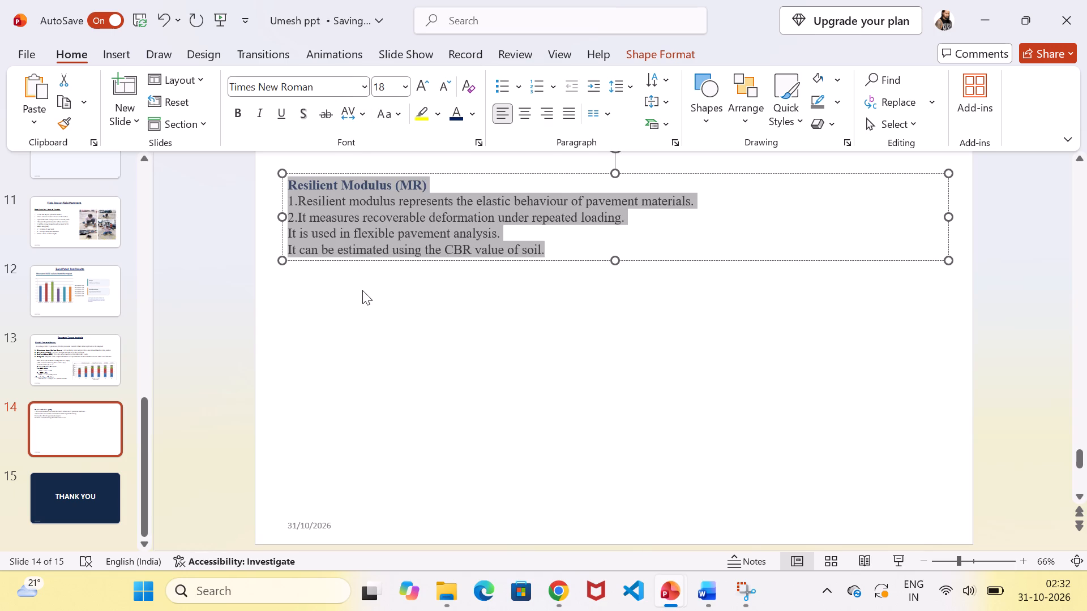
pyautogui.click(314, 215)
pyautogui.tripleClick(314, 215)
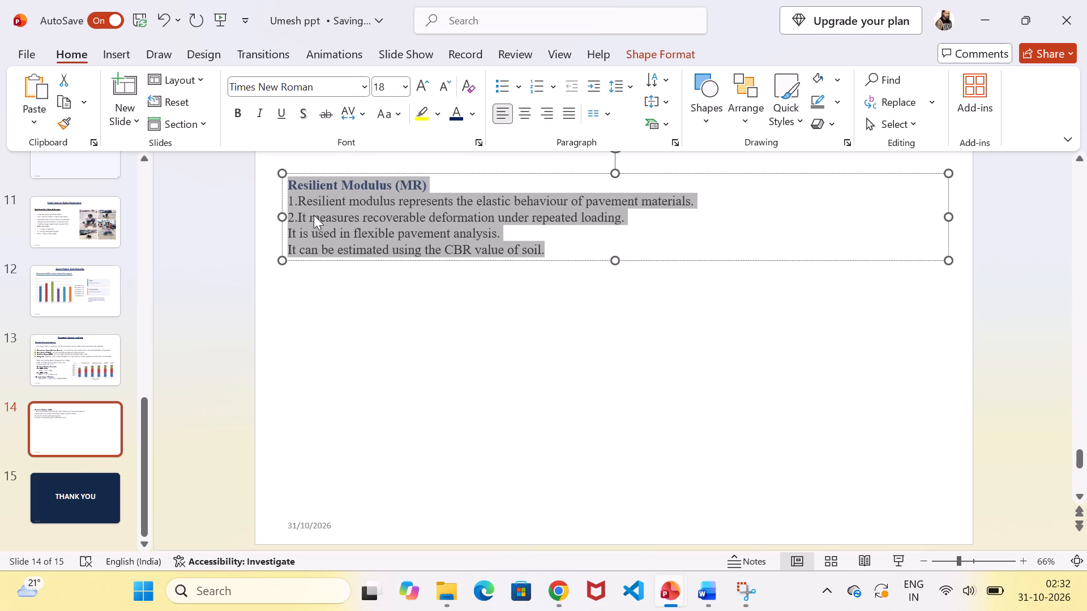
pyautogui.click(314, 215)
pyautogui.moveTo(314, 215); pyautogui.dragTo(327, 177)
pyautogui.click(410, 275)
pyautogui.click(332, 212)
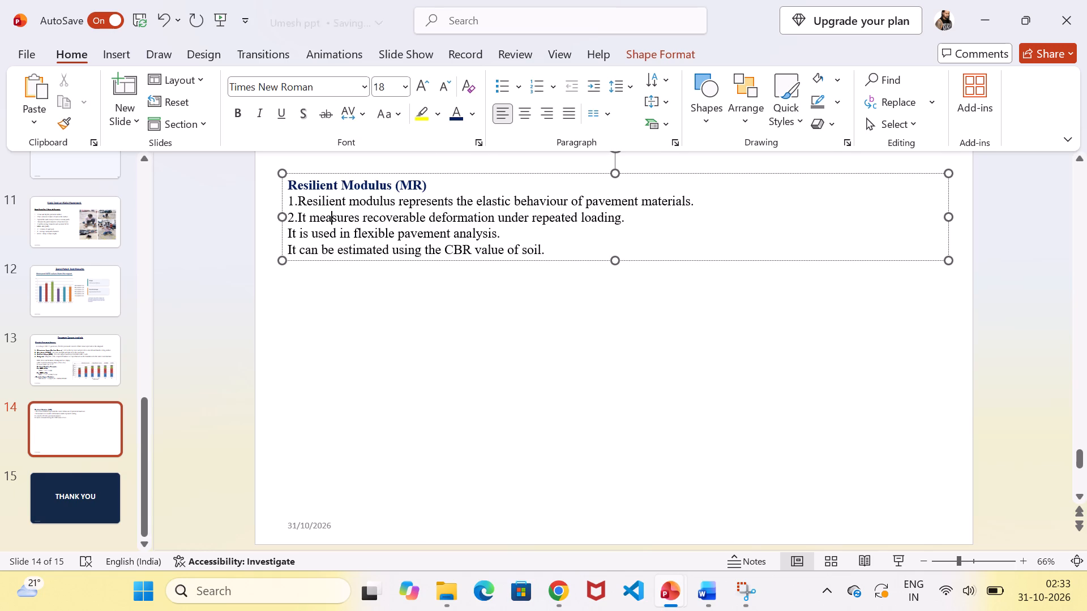
# Number the last two points in the Resilient Modulus (MR) text box as "3." and "4.".
pyautogui.click(286, 233)
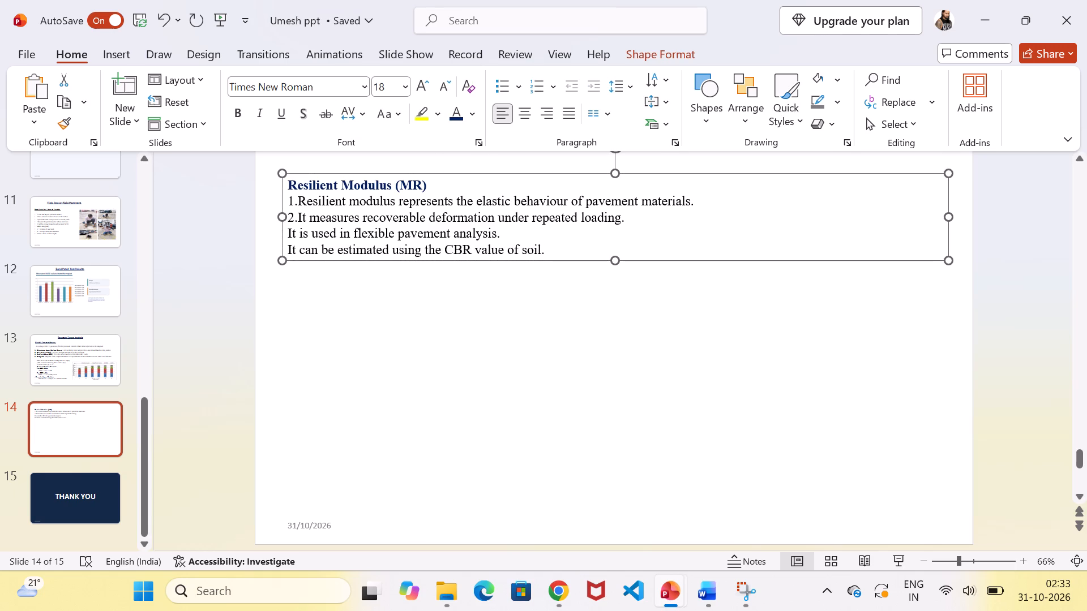
pyautogui.click(288, 234)
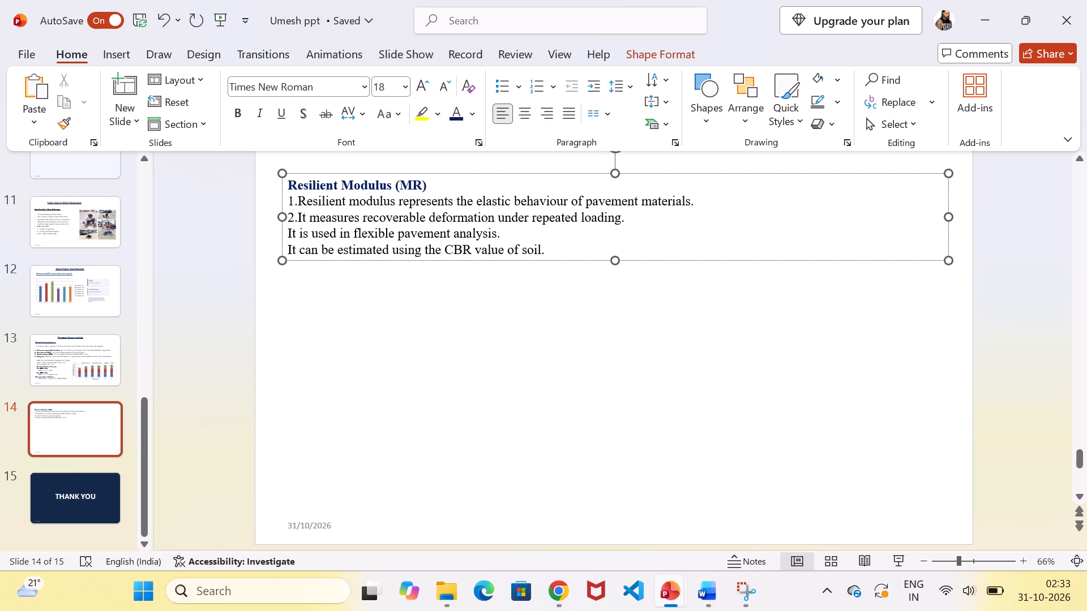
pyautogui.press('3')
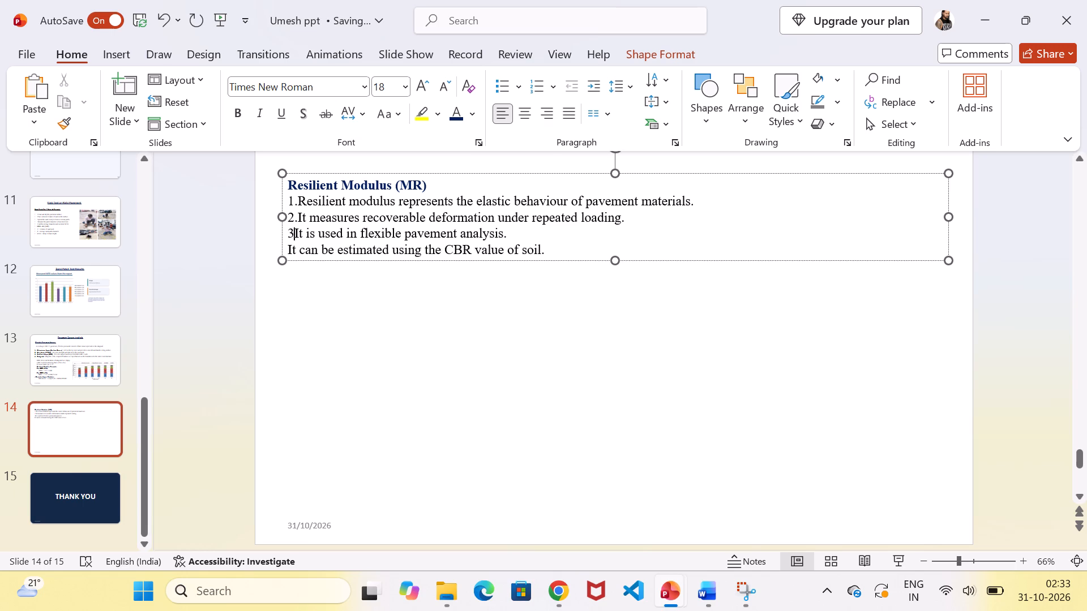
pyautogui.press('.')
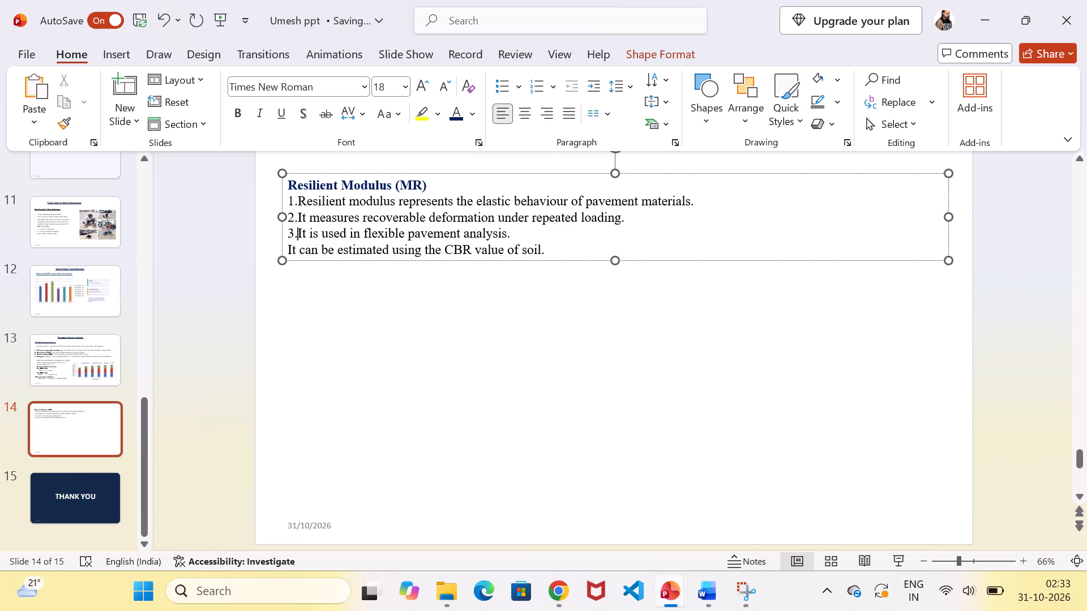
pyautogui.click(288, 249)
pyautogui.press('4')
pyautogui.press('.')
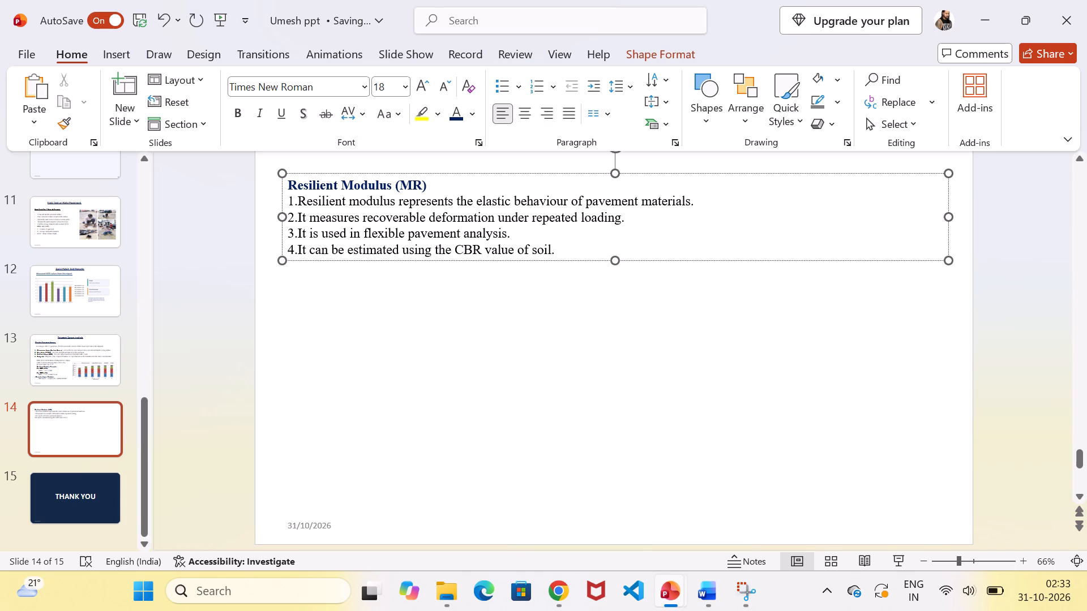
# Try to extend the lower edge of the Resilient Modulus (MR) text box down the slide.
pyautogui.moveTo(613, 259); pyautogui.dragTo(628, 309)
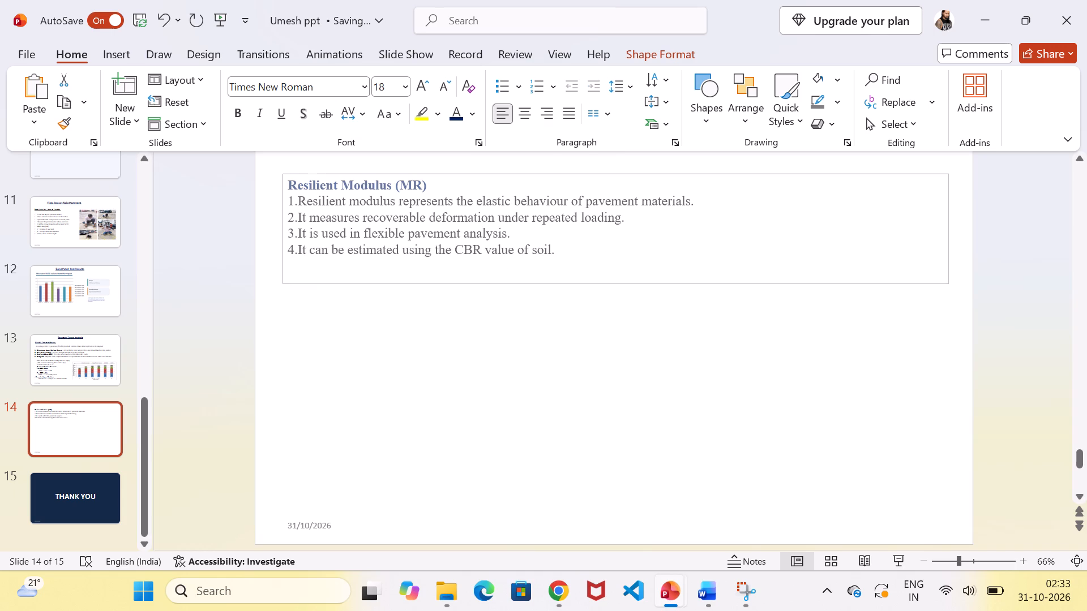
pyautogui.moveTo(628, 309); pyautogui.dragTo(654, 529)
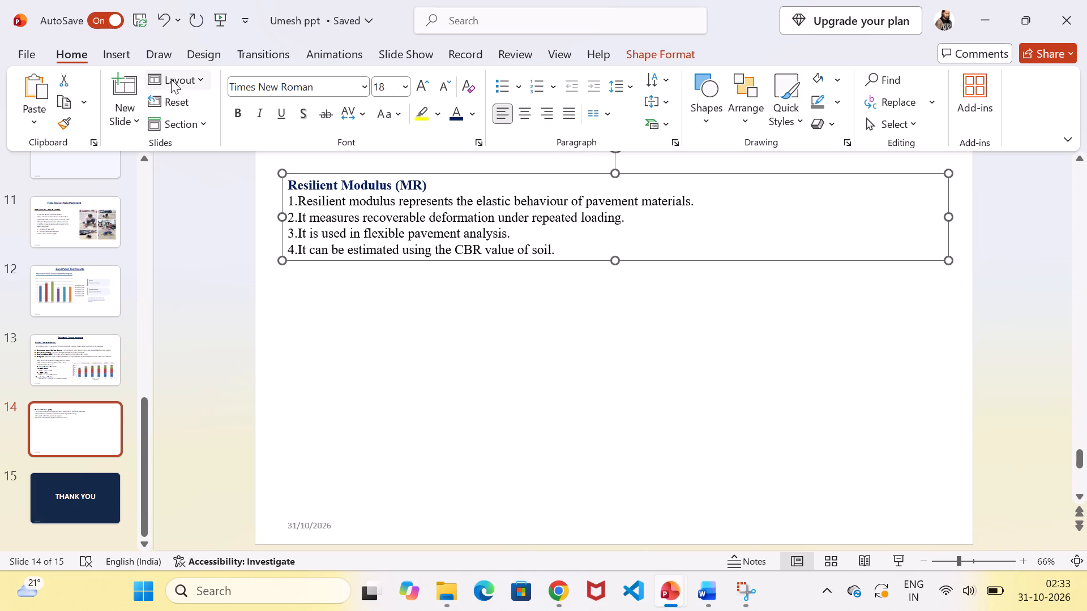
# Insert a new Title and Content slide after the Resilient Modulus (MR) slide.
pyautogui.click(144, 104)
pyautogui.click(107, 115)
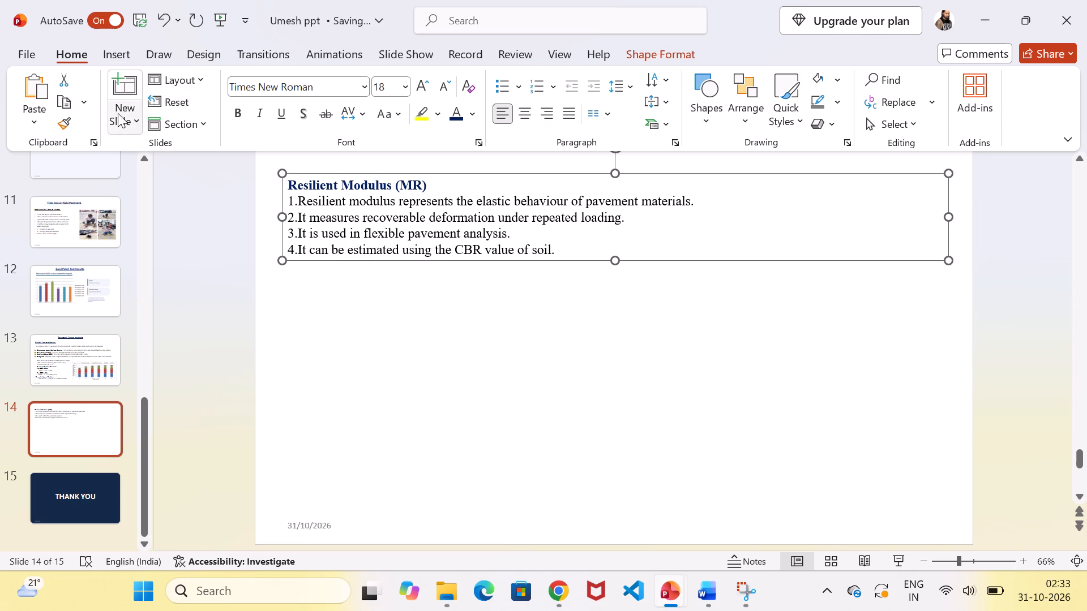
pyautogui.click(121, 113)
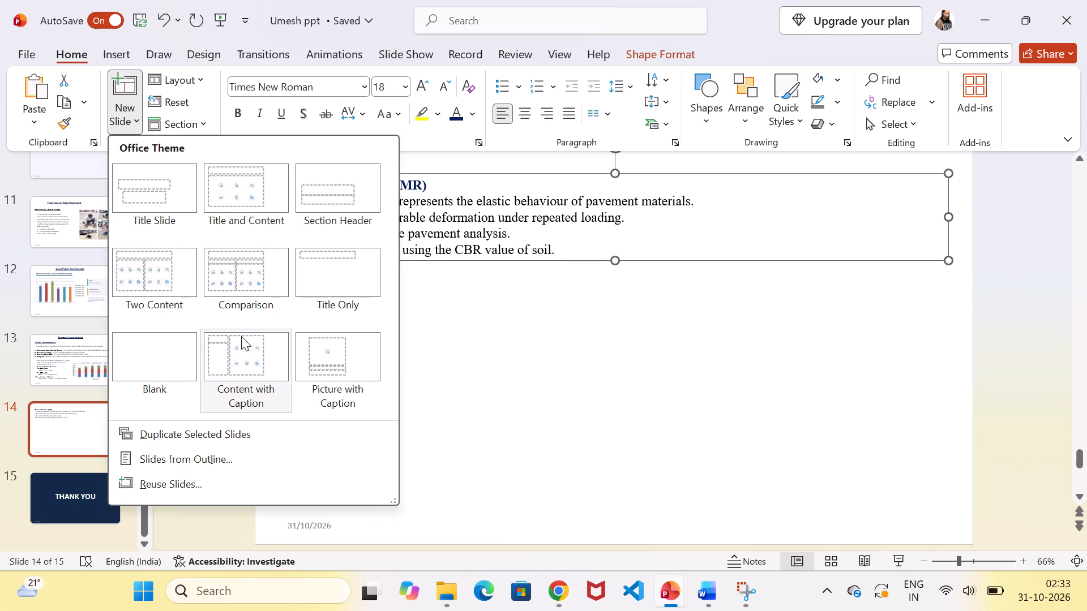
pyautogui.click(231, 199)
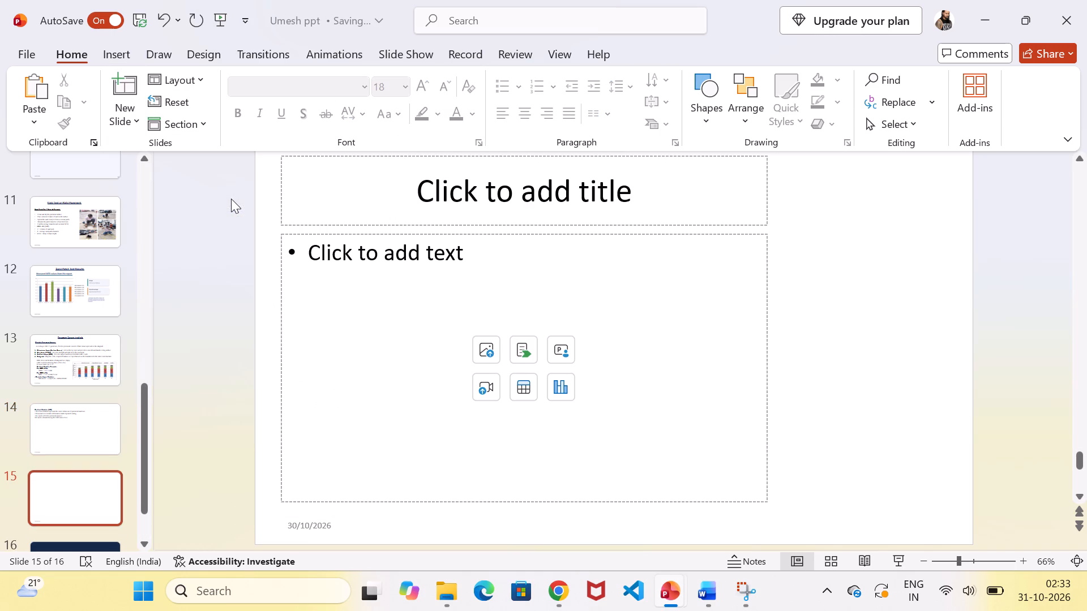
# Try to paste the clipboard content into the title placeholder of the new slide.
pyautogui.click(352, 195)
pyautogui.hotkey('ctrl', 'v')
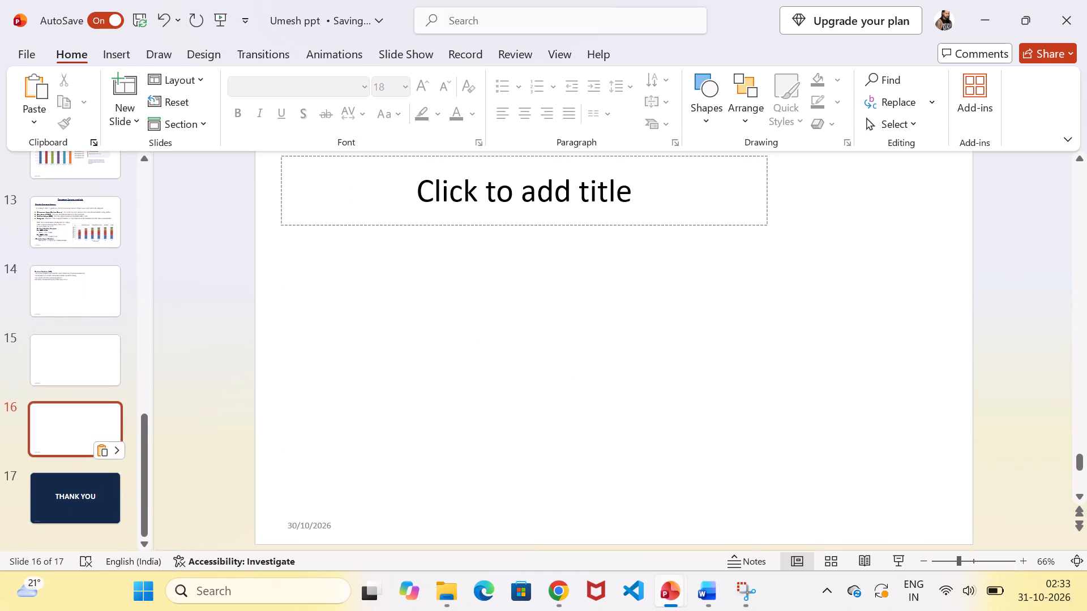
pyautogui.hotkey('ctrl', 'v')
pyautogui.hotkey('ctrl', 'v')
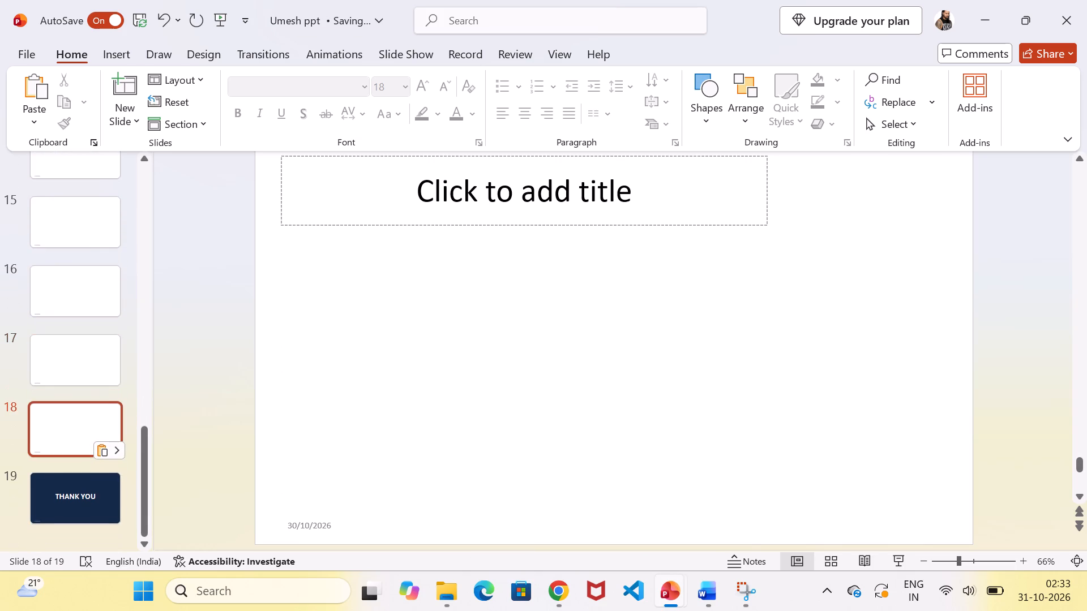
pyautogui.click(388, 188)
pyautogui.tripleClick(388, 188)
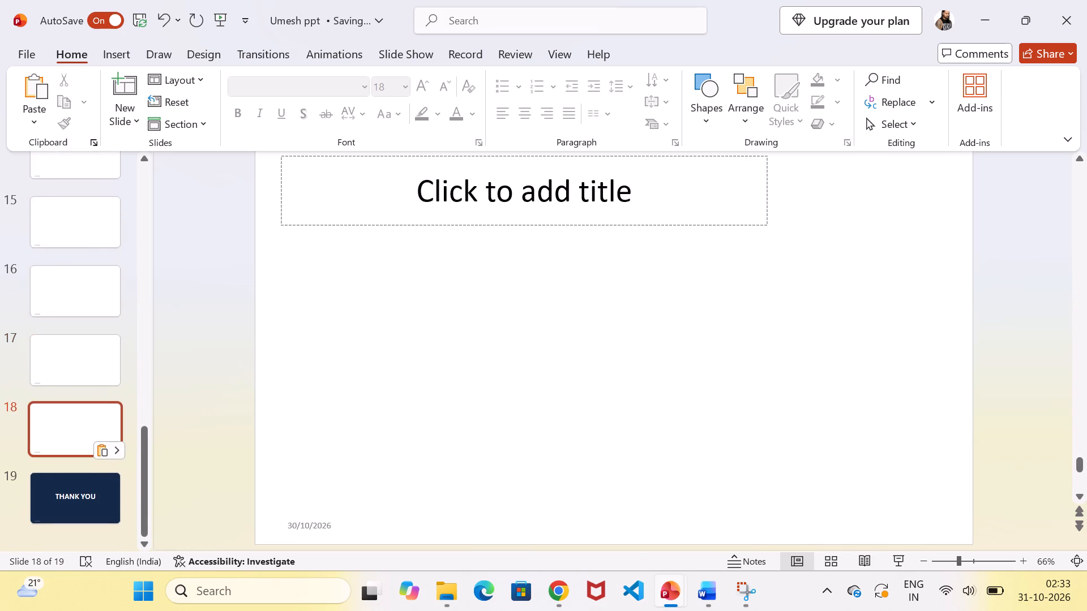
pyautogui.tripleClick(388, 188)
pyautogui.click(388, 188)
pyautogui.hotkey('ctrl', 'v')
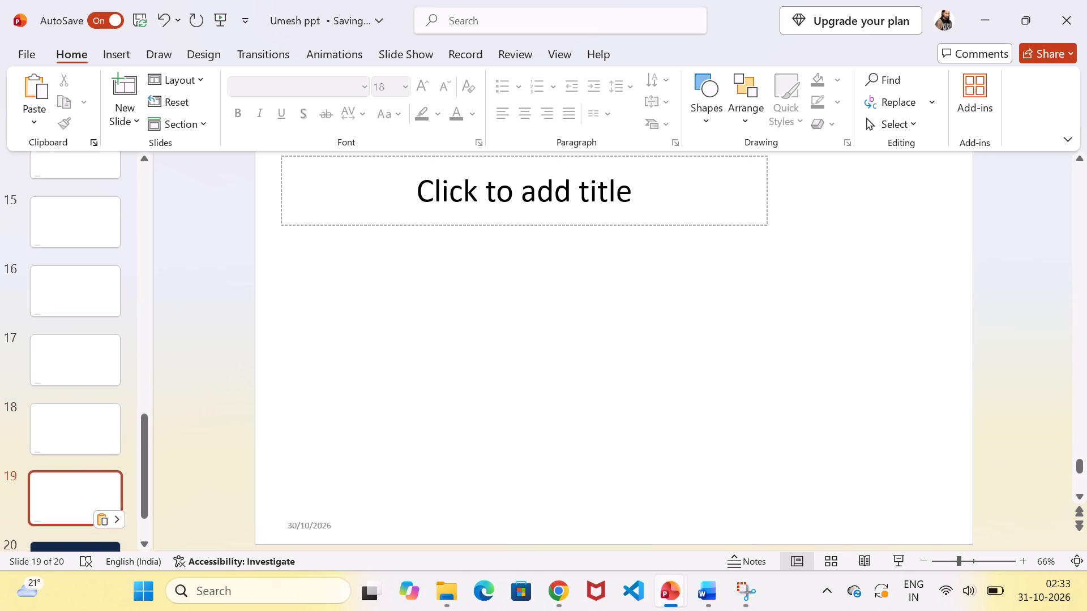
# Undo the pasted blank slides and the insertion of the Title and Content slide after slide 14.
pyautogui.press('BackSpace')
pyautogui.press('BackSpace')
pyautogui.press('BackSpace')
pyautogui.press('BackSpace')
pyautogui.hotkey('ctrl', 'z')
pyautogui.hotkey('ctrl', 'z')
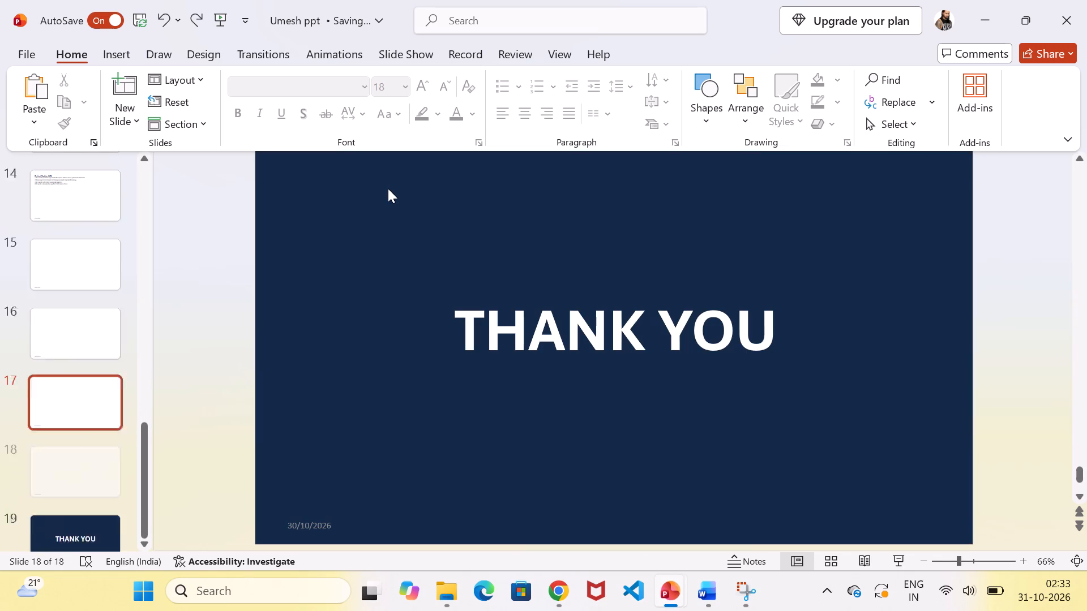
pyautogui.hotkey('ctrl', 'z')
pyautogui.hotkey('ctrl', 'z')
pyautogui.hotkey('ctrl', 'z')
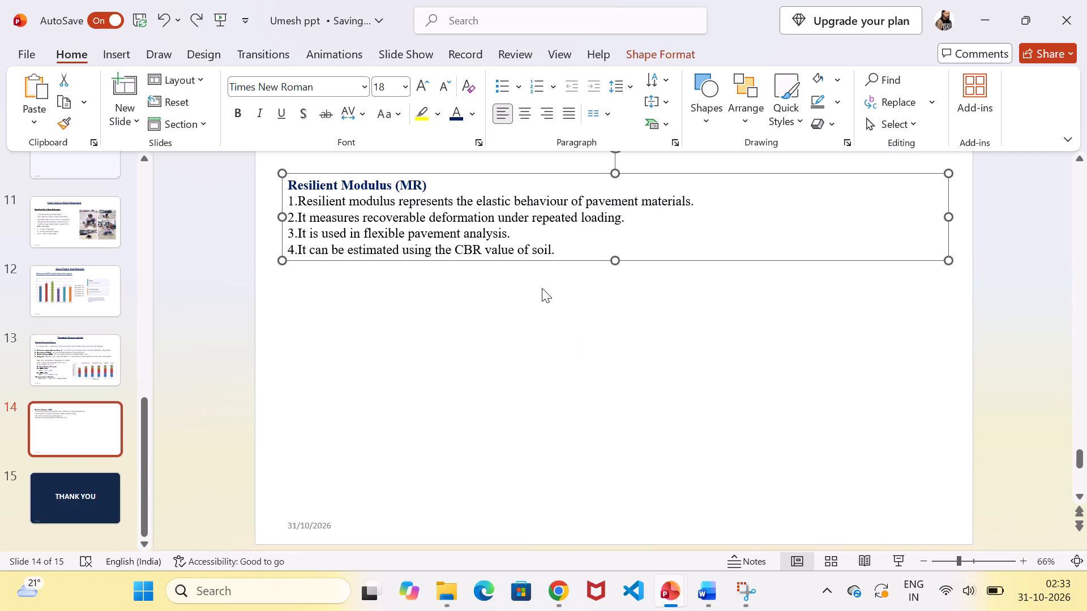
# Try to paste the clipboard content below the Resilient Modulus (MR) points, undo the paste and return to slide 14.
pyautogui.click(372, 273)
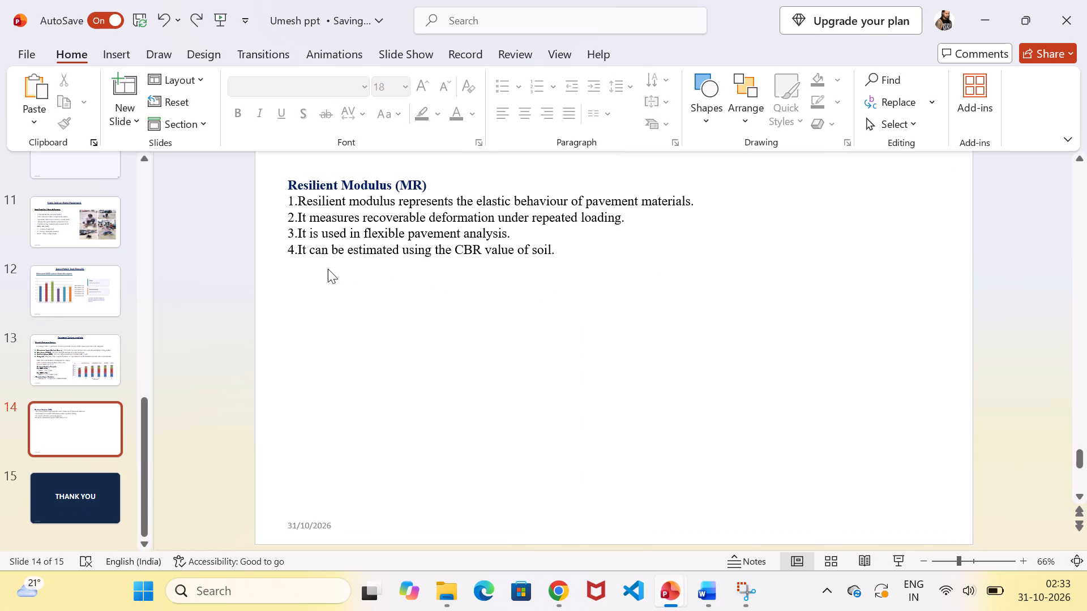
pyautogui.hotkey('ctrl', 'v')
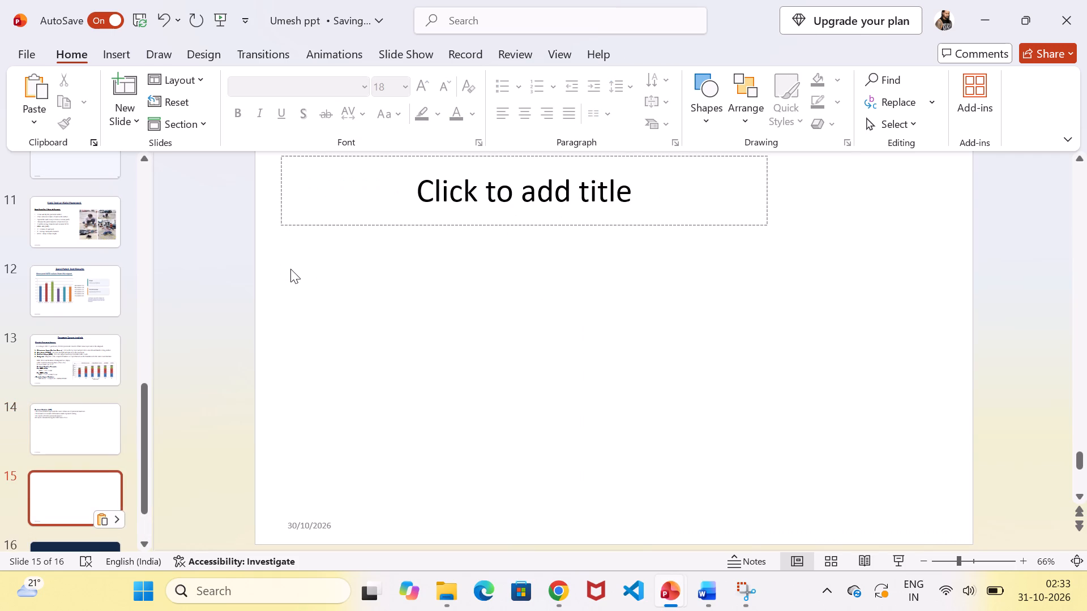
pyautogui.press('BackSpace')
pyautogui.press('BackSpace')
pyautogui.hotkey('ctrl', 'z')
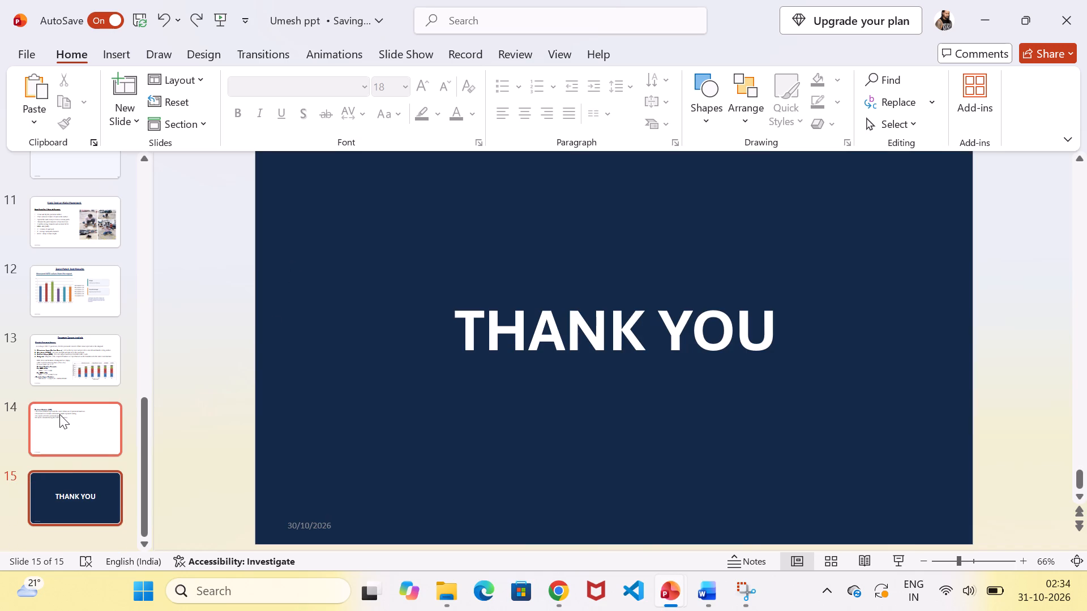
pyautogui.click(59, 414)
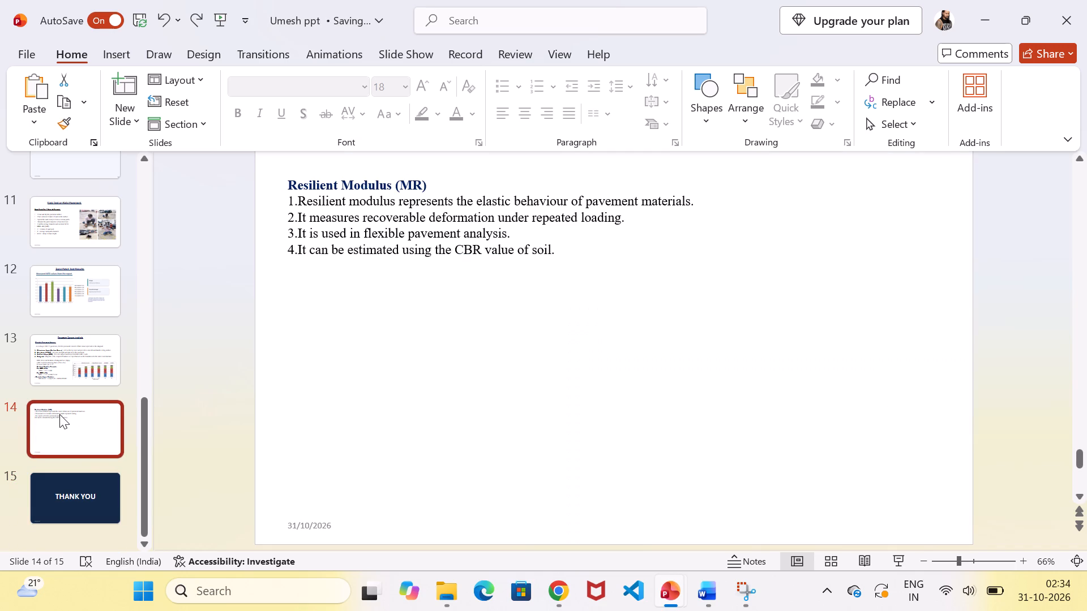
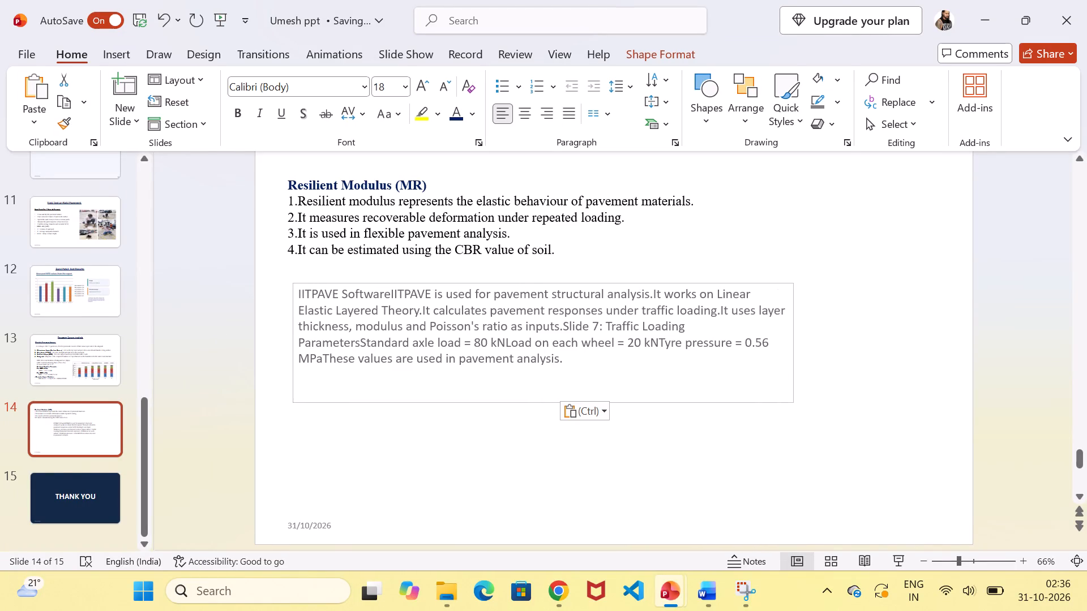
# Extend the left edge of the IITPAVE Software text box towards the left edge of the Resilient Modulus (MR) points.
pyautogui.moveTo(296, 265); pyautogui.dragTo(289, 155)
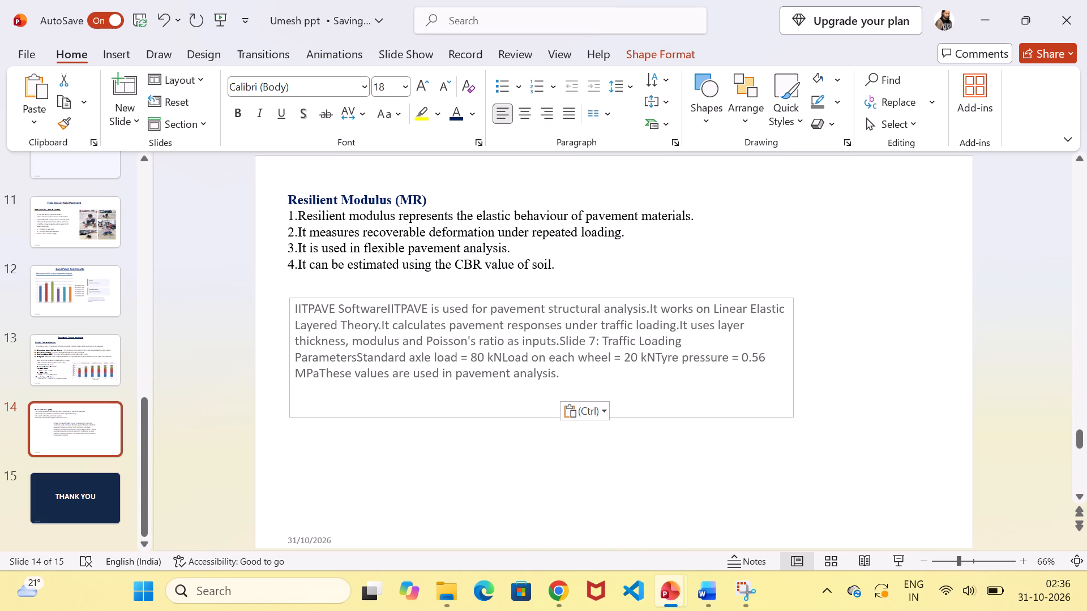
pyautogui.moveTo(289, 155); pyautogui.dragTo(286, 153)
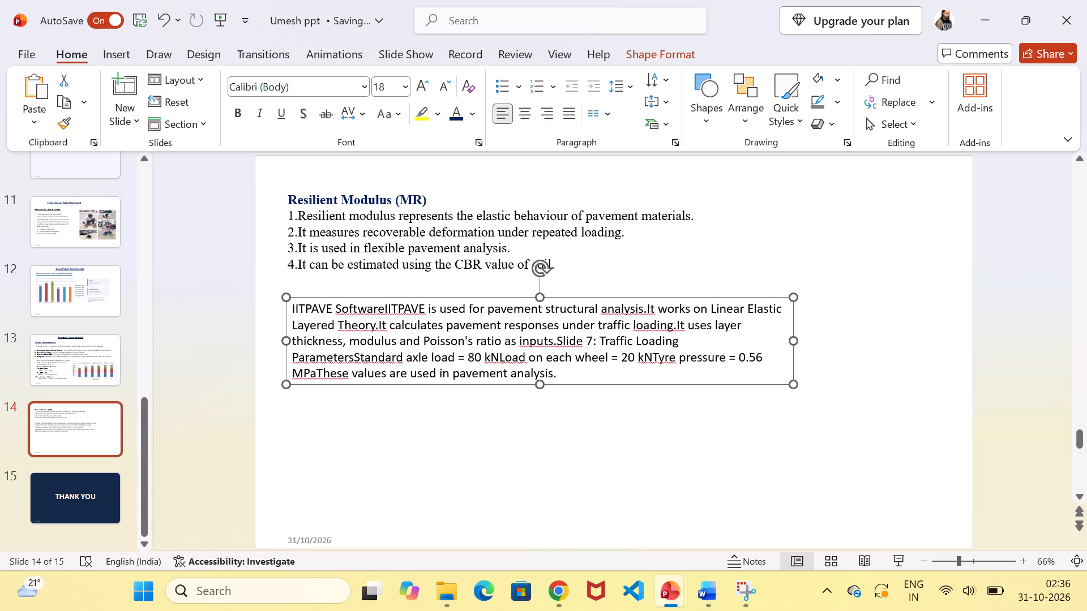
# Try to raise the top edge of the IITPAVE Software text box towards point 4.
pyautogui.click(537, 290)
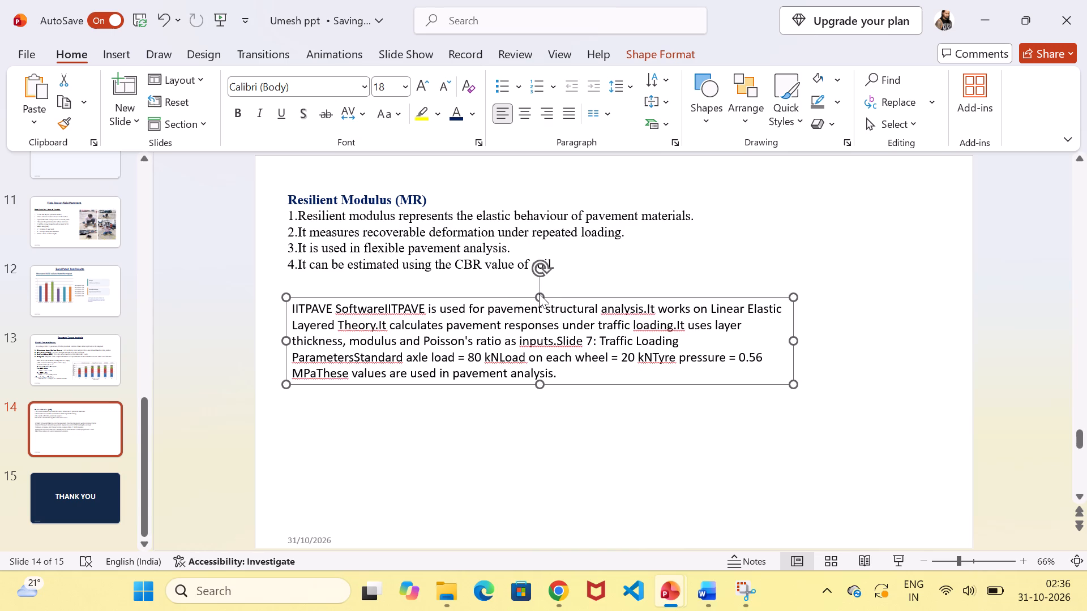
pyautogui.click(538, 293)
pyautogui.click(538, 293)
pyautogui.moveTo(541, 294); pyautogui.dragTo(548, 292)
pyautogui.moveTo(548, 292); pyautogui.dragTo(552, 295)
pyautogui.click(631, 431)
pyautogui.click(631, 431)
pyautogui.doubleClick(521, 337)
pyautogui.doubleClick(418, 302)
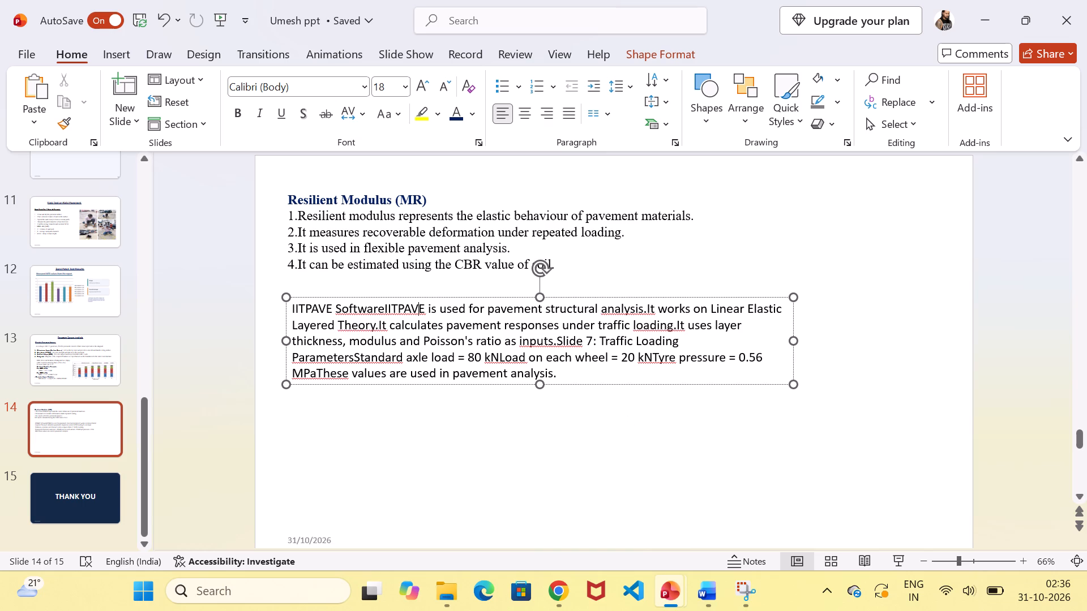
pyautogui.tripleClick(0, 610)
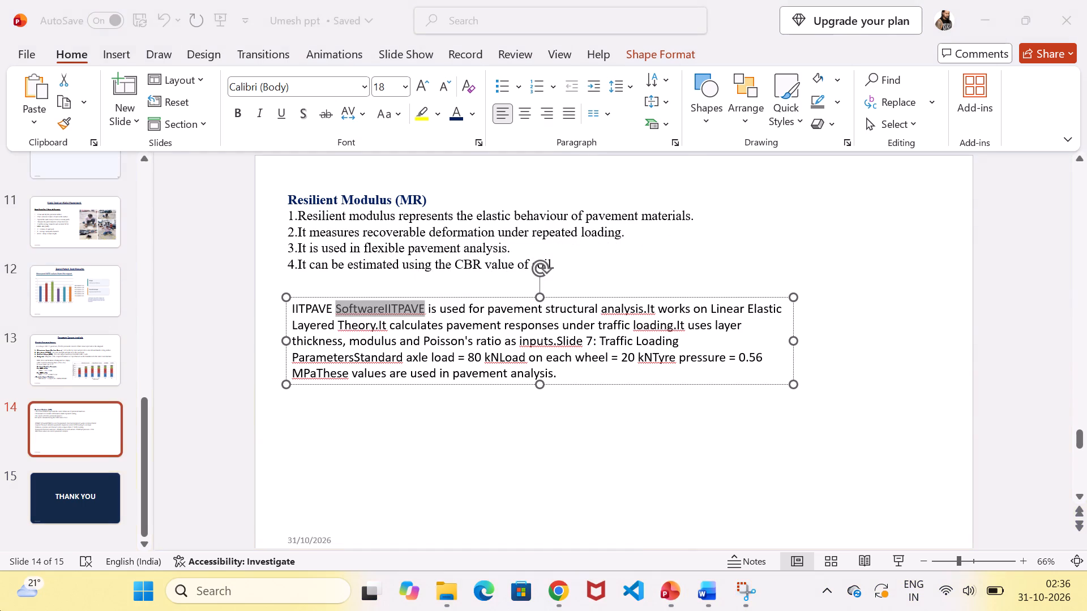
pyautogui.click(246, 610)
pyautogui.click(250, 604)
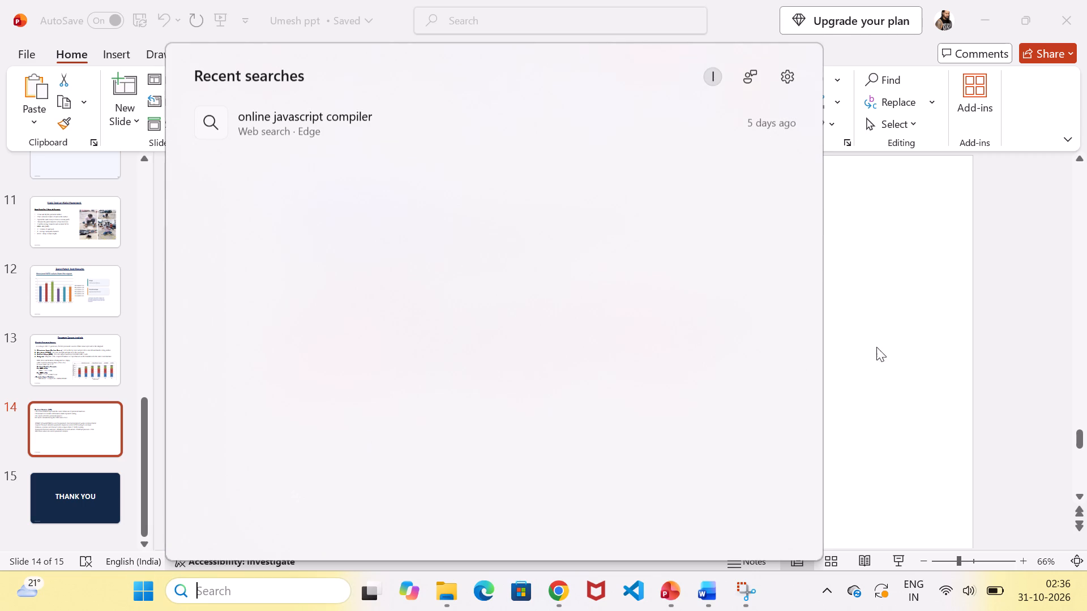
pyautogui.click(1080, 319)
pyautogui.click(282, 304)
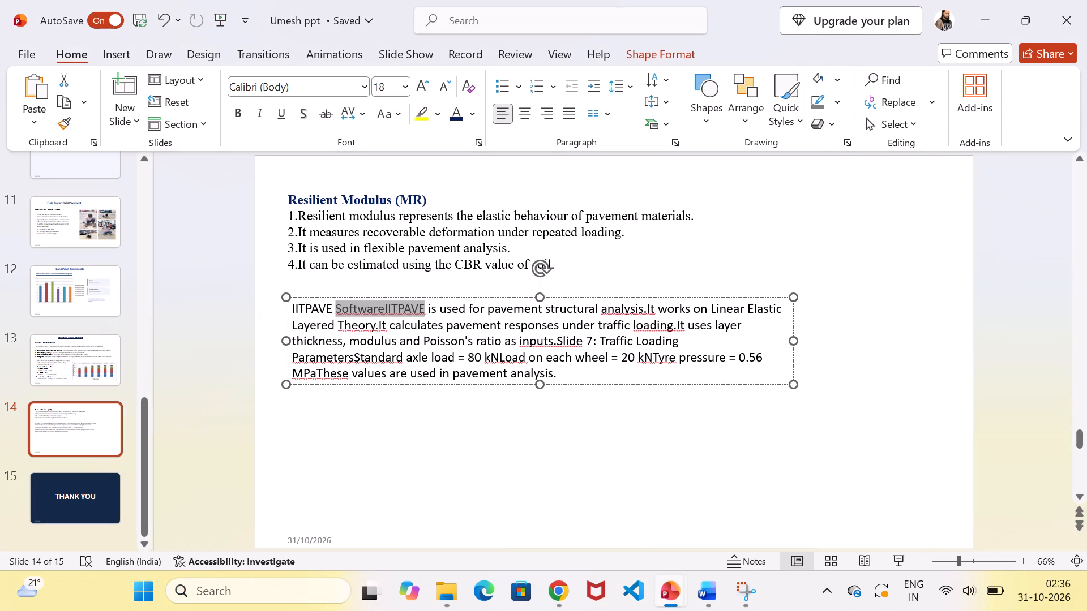
# Shift the IITPAVE Software text box and widen it so its left edge aligns with the Resilient Modulus (MR) text above.
pyautogui.moveTo(290, 308); pyautogui.dragTo(344, 318)
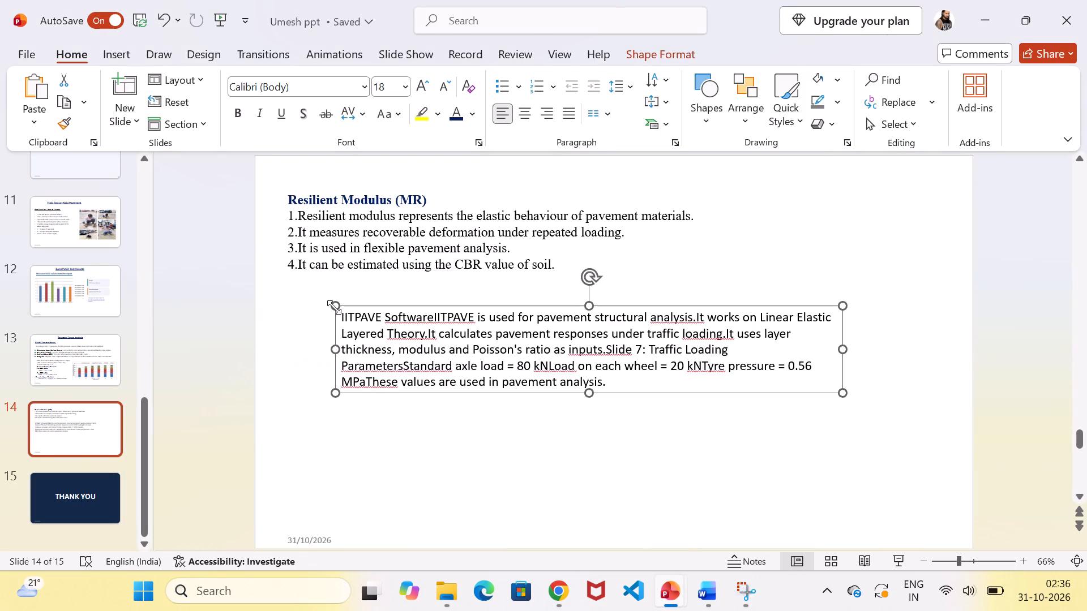
pyautogui.moveTo(361, 339); pyautogui.dragTo(322, 290)
pyautogui.click(386, 445)
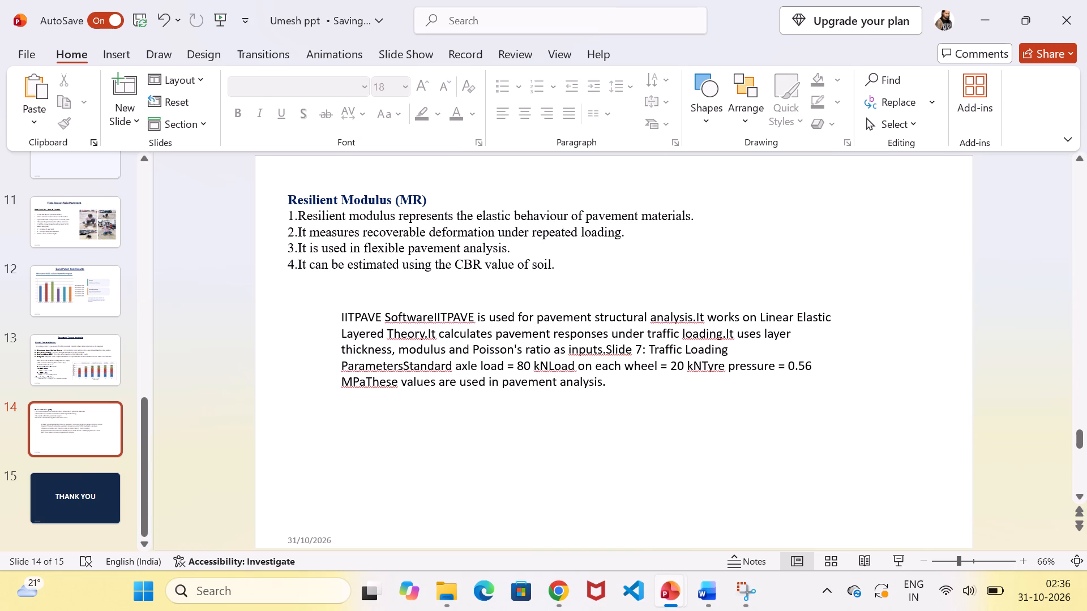
pyautogui.click(438, 350)
pyautogui.moveTo(530, 347); pyautogui.dragTo(334, 279)
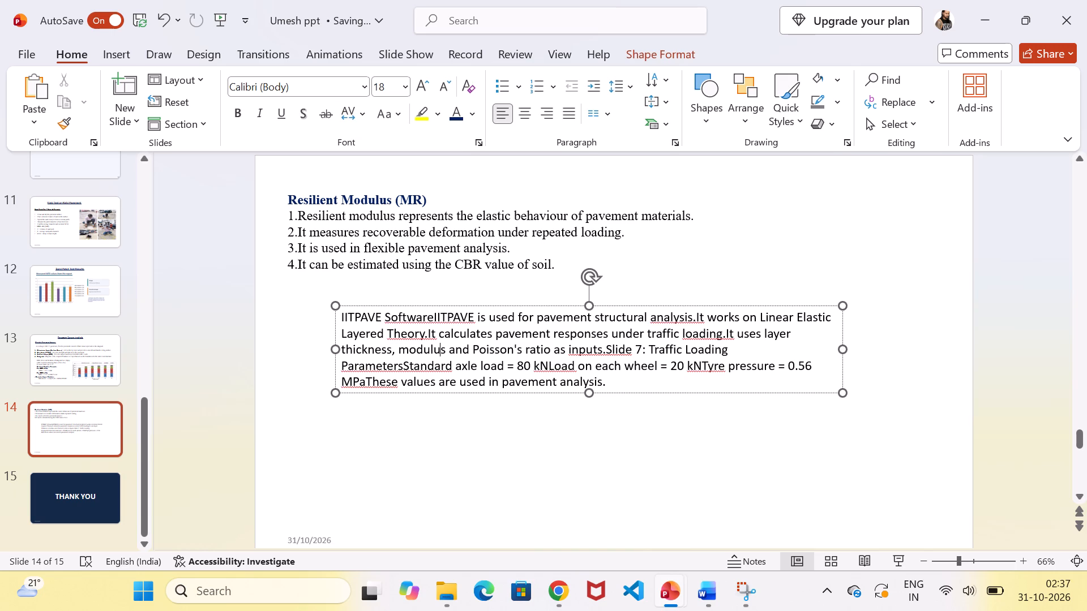
pyautogui.moveTo(334, 347); pyautogui.dragTo(296, 325)
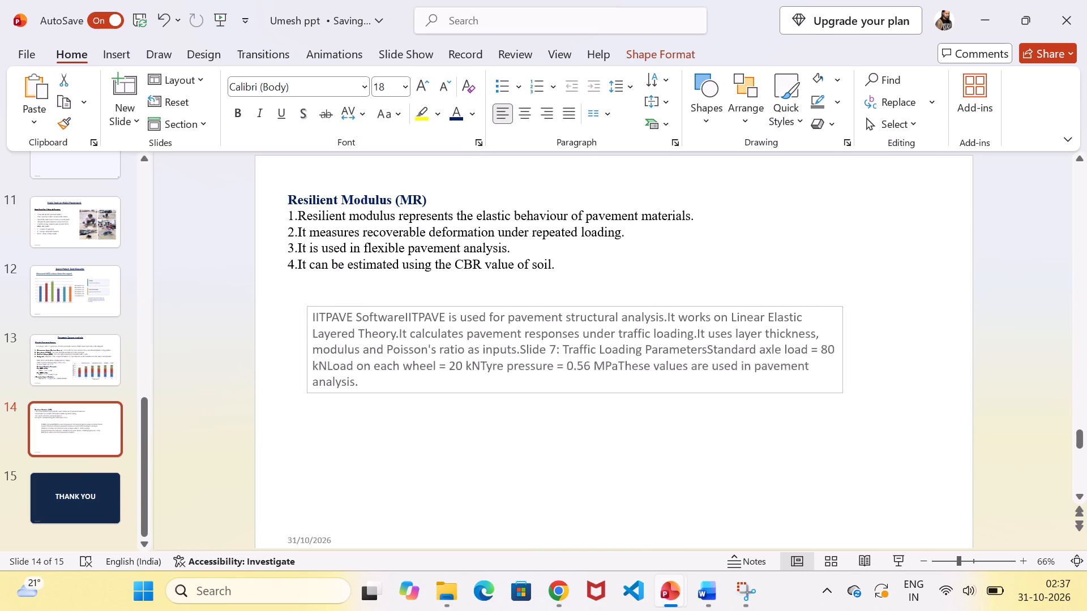
pyautogui.moveTo(296, 325); pyautogui.dragTo(280, 312)
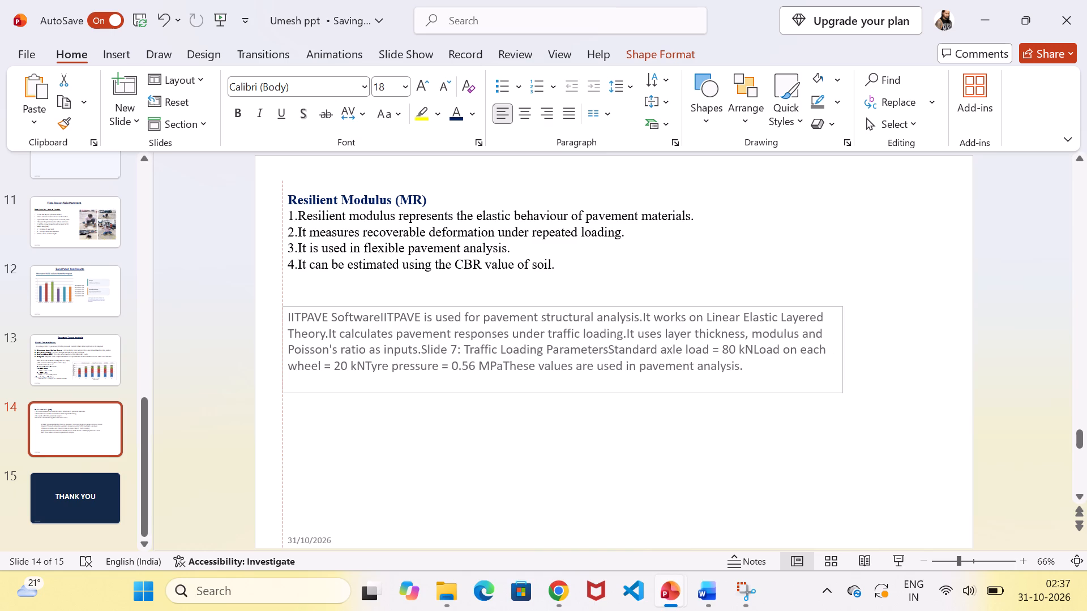
pyautogui.moveTo(280, 312); pyautogui.dragTo(284, 311)
pyautogui.click(393, 486)
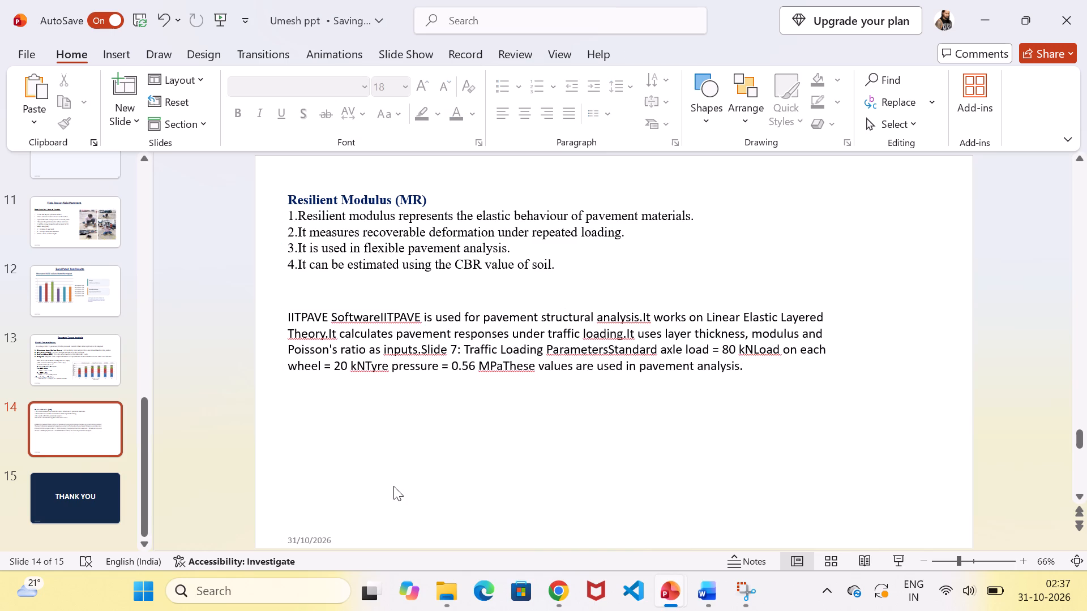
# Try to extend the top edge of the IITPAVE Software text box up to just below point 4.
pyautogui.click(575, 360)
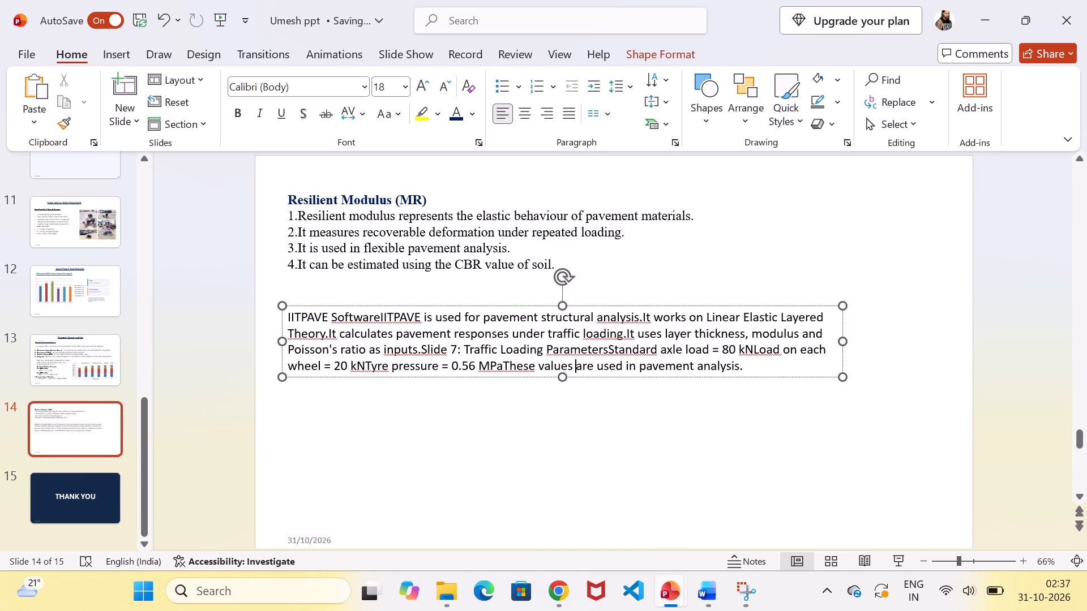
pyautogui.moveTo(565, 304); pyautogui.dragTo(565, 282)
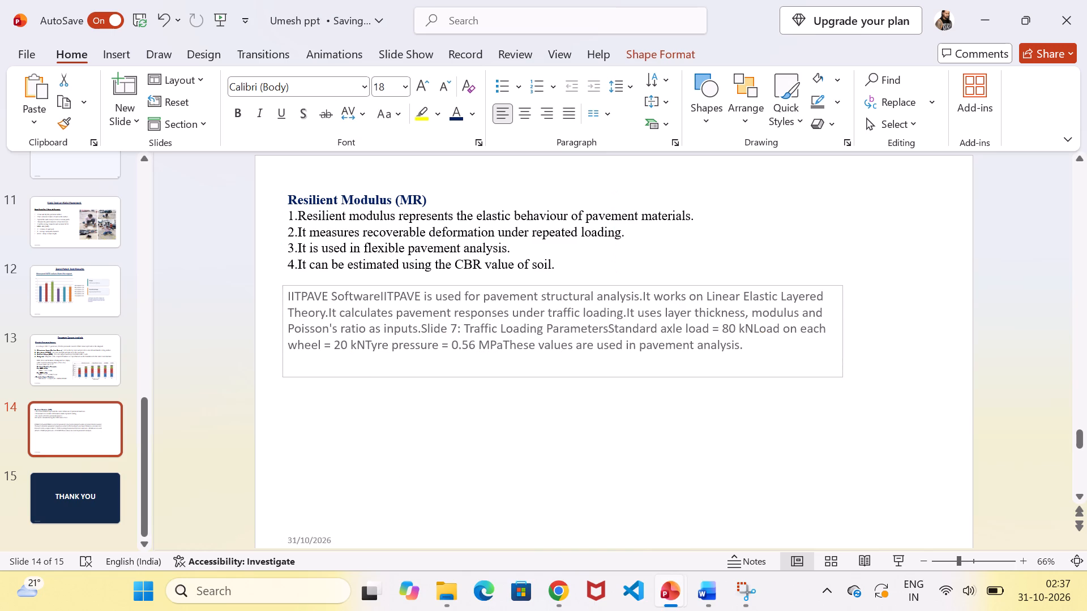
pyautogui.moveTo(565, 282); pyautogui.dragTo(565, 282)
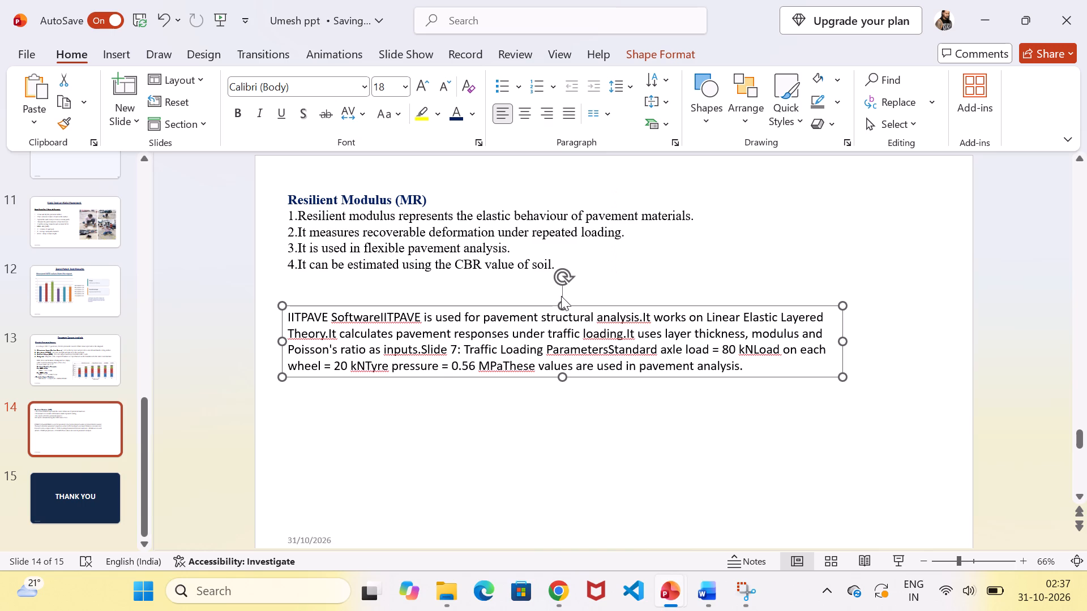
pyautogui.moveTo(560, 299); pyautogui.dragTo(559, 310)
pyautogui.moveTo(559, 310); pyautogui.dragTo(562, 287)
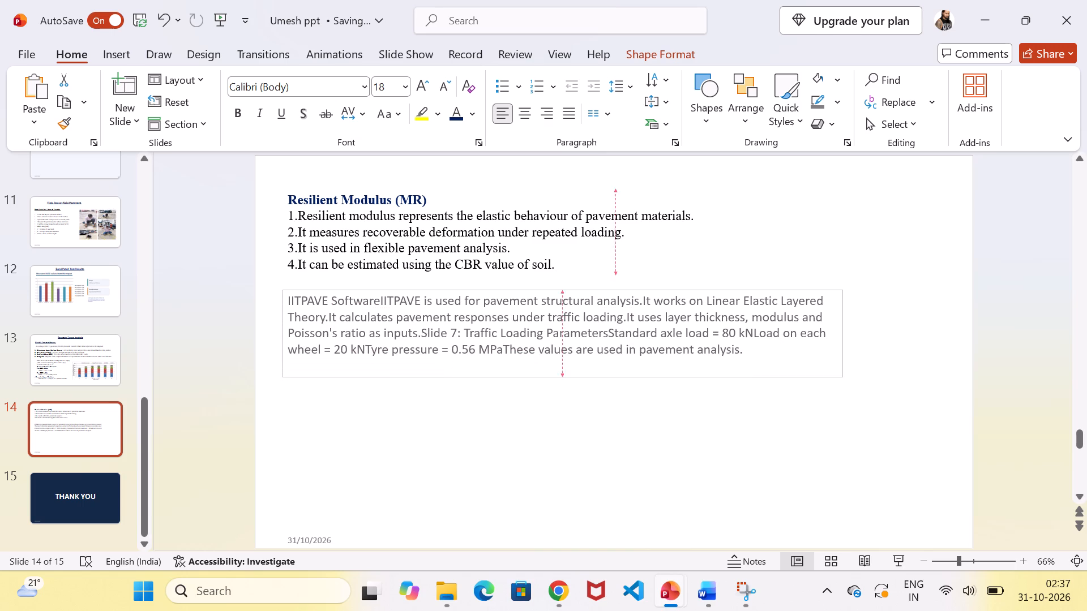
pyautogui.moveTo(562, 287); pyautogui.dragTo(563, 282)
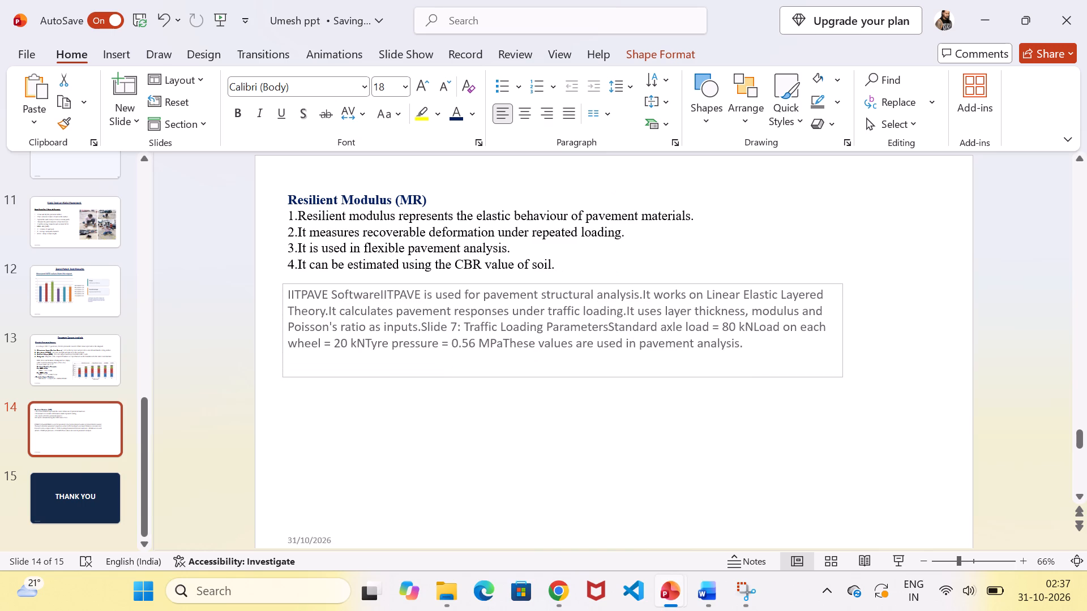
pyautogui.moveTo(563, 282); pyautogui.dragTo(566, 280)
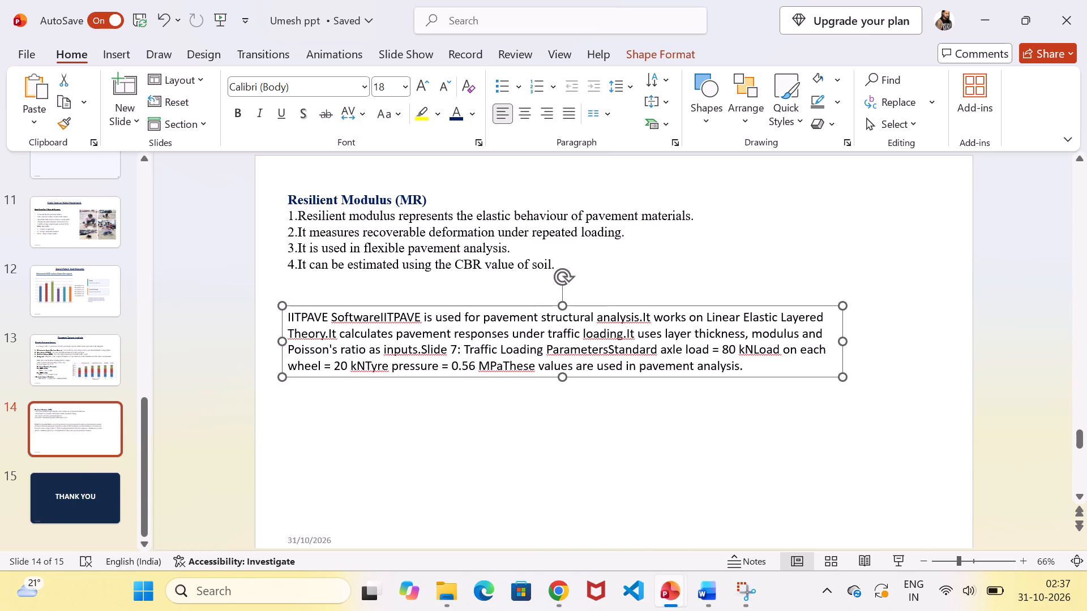
# Replace the whole IITPAVE Software paragraph with a run of blank lines.
pyautogui.click(379, 317)
pyautogui.doubleClick(379, 317)
pyautogui.press('Return')
pyautogui.press('Return')
pyautogui.press('Return')
pyautogui.press('Return')
pyautogui.press('Return')
pyautogui.press('Return')
pyautogui.press('Return')
pyautogui.press('Return')
pyautogui.press('Return')
pyautogui.press('Return')
pyautogui.press('Return')
pyautogui.press('Return')
pyautogui.press('Return')
pyautogui.press('Return')
pyautogui.press('Return')
pyautogui.press('Return')
pyautogui.press('Return')
pyautogui.press('Return')
pyautogui.press('Return')
pyautogui.press('Return')
pyautogui.press('Return')
pyautogui.press('Return')
pyautogui.press('Return')
pyautogui.press('Return')
pyautogui.press('Return')
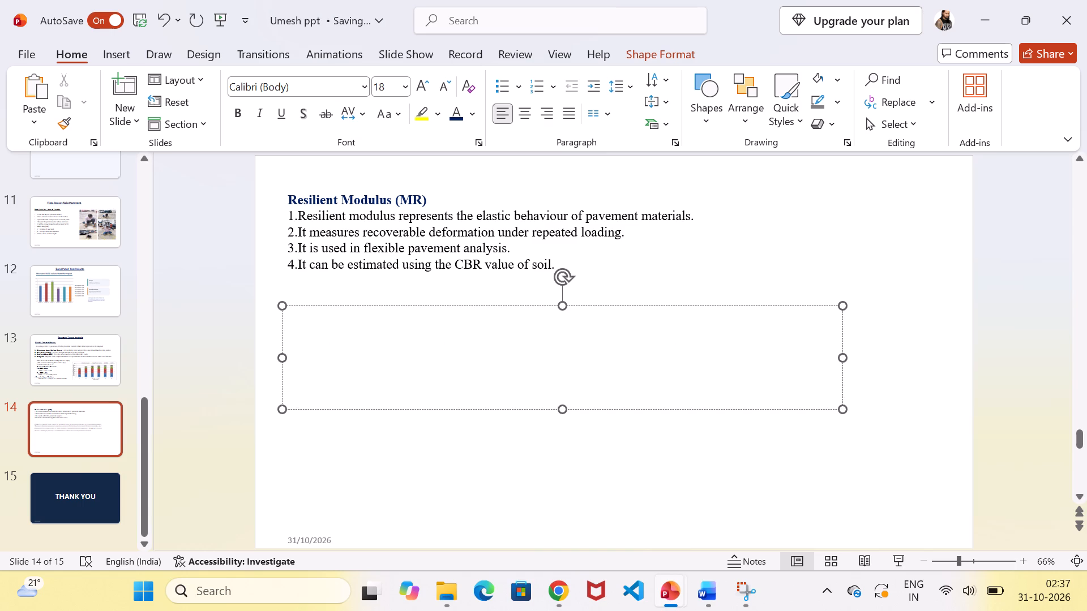
pyautogui.press('Return')
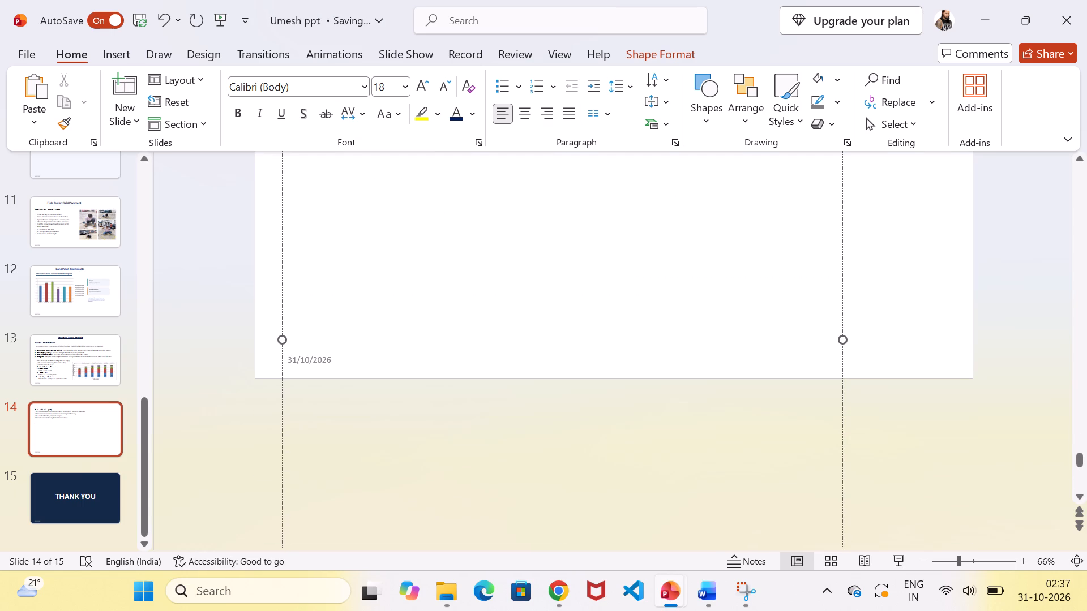
# Delete surplus blank lines from the end of the emptied text box.
pyautogui.press('BackSpace')
pyautogui.press('BackSpace')
pyautogui.press('BackSpace')
pyautogui.press('BackSpace')
pyautogui.press('BackSpace')
pyautogui.press('BackSpace')
pyautogui.press('BackSpace')
pyautogui.press('BackSpace')
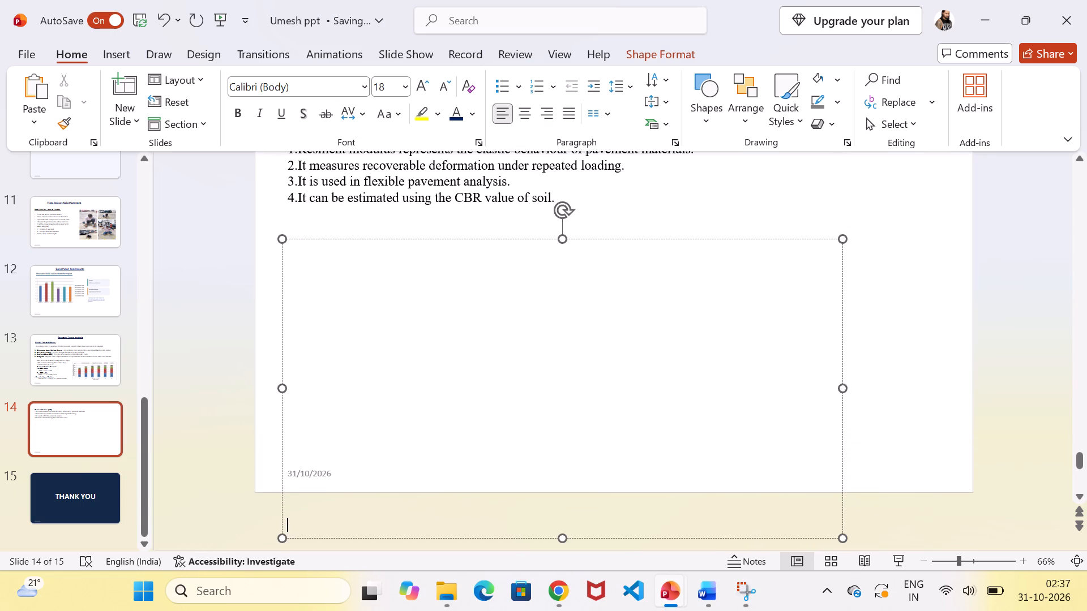
pyautogui.press('BackSpace')
pyautogui.press('BackSpace')
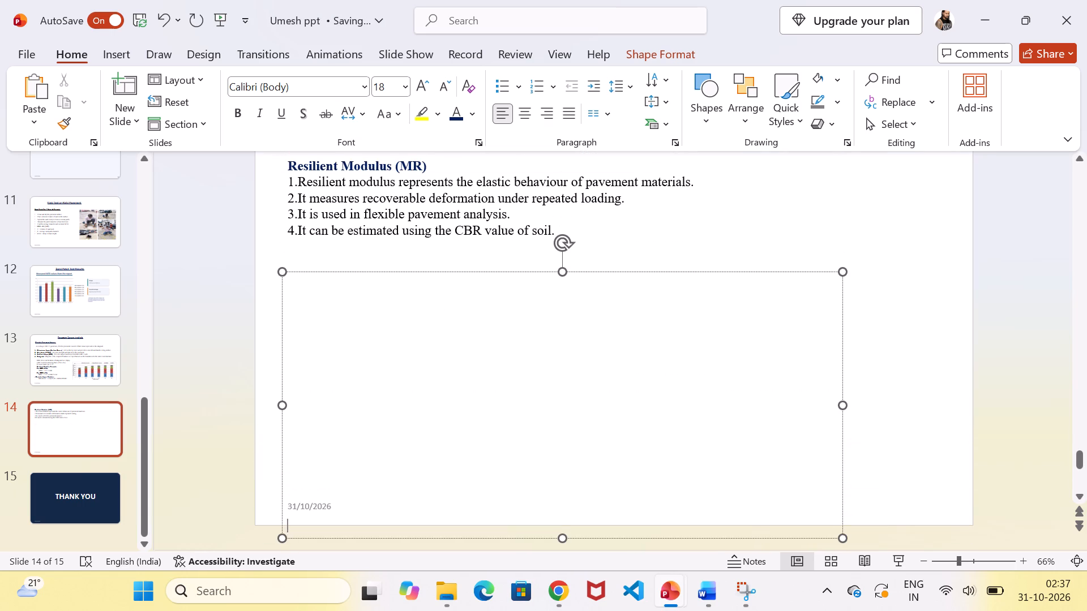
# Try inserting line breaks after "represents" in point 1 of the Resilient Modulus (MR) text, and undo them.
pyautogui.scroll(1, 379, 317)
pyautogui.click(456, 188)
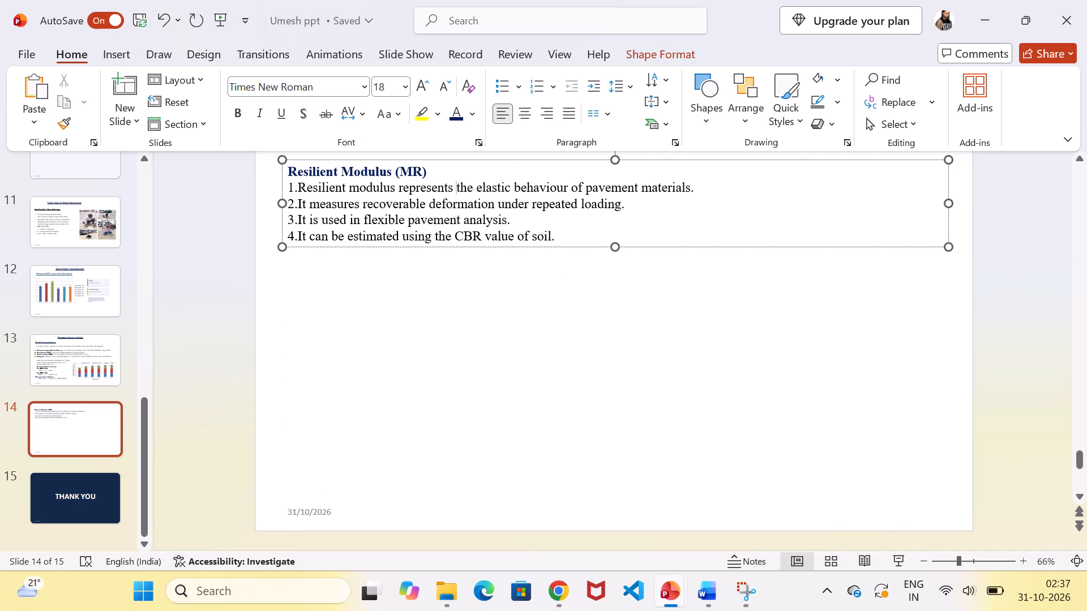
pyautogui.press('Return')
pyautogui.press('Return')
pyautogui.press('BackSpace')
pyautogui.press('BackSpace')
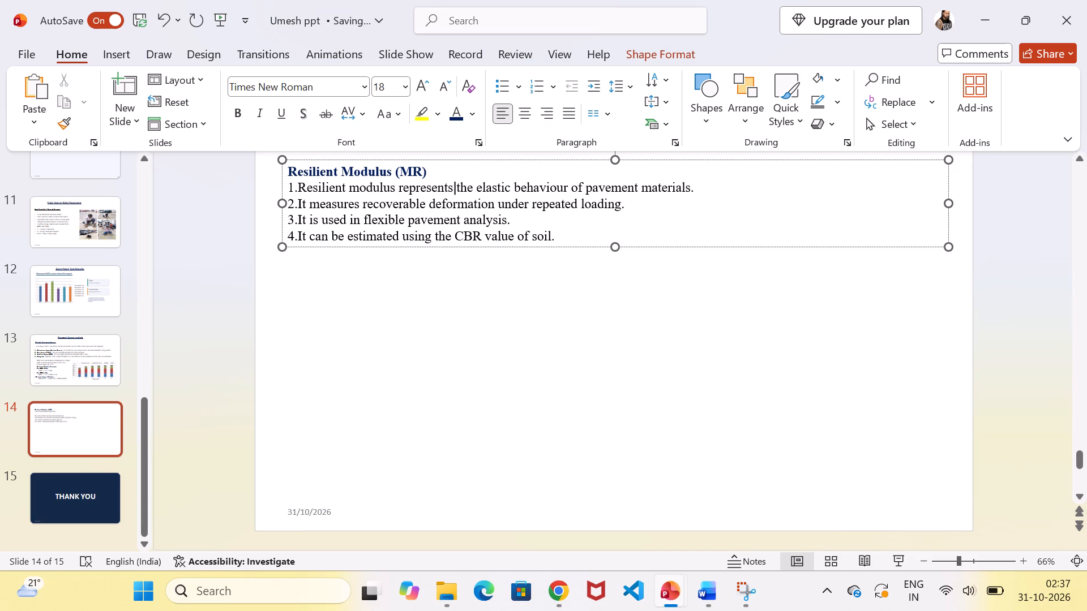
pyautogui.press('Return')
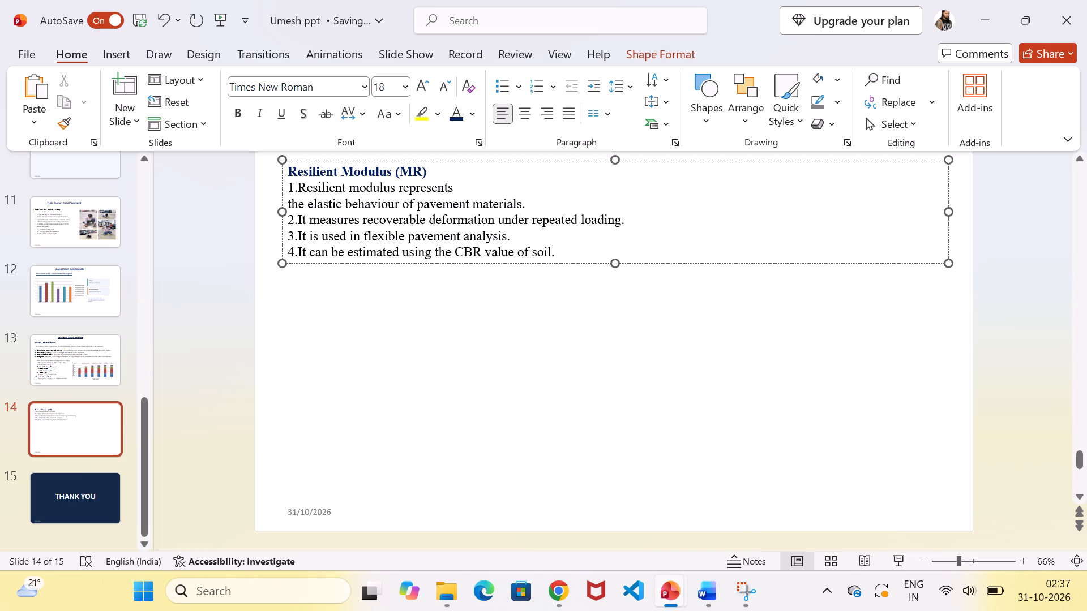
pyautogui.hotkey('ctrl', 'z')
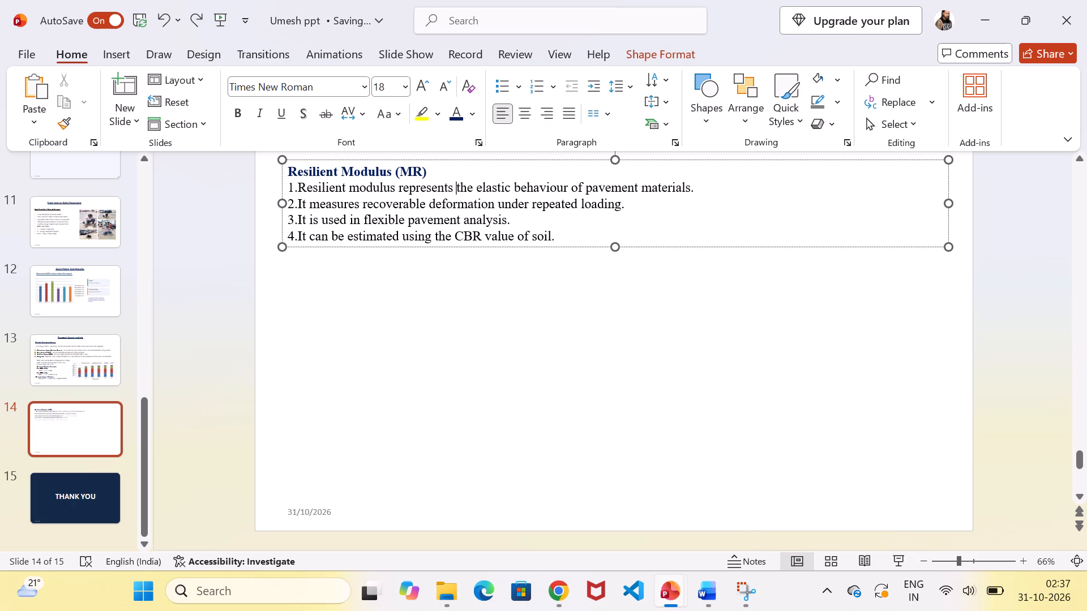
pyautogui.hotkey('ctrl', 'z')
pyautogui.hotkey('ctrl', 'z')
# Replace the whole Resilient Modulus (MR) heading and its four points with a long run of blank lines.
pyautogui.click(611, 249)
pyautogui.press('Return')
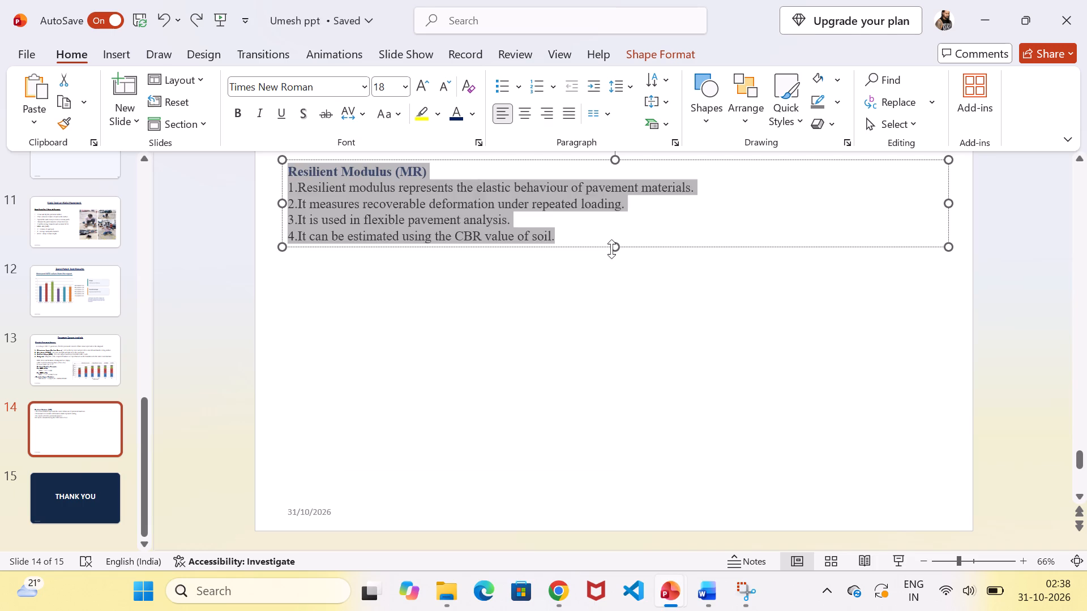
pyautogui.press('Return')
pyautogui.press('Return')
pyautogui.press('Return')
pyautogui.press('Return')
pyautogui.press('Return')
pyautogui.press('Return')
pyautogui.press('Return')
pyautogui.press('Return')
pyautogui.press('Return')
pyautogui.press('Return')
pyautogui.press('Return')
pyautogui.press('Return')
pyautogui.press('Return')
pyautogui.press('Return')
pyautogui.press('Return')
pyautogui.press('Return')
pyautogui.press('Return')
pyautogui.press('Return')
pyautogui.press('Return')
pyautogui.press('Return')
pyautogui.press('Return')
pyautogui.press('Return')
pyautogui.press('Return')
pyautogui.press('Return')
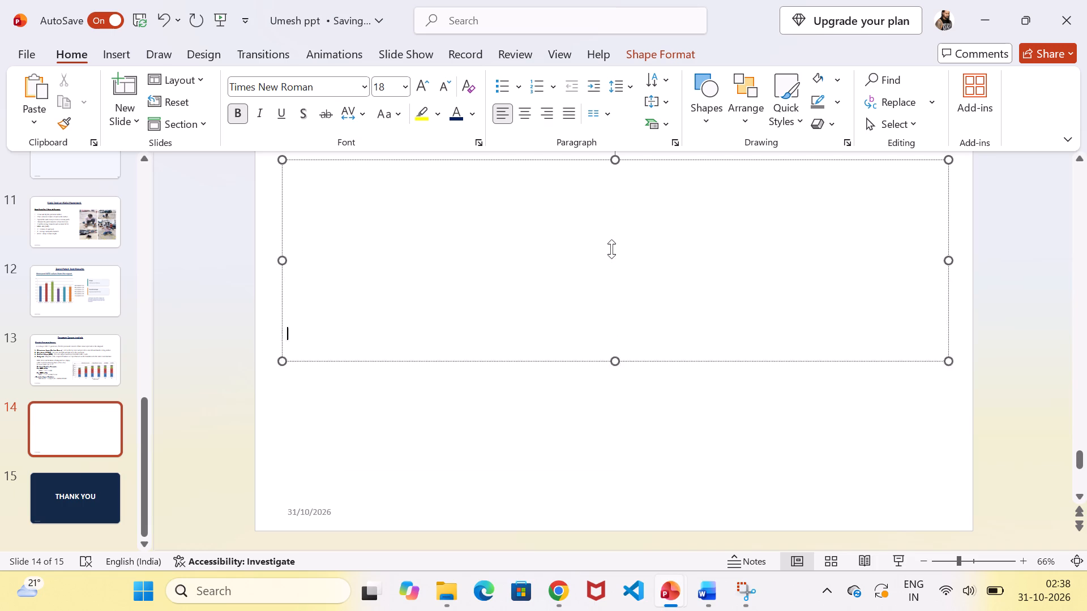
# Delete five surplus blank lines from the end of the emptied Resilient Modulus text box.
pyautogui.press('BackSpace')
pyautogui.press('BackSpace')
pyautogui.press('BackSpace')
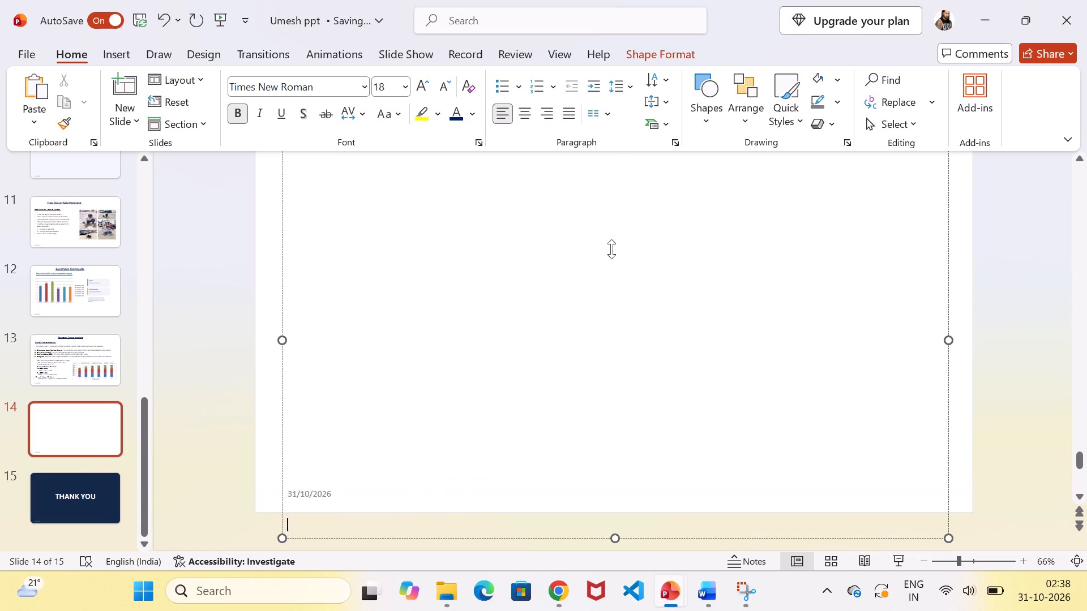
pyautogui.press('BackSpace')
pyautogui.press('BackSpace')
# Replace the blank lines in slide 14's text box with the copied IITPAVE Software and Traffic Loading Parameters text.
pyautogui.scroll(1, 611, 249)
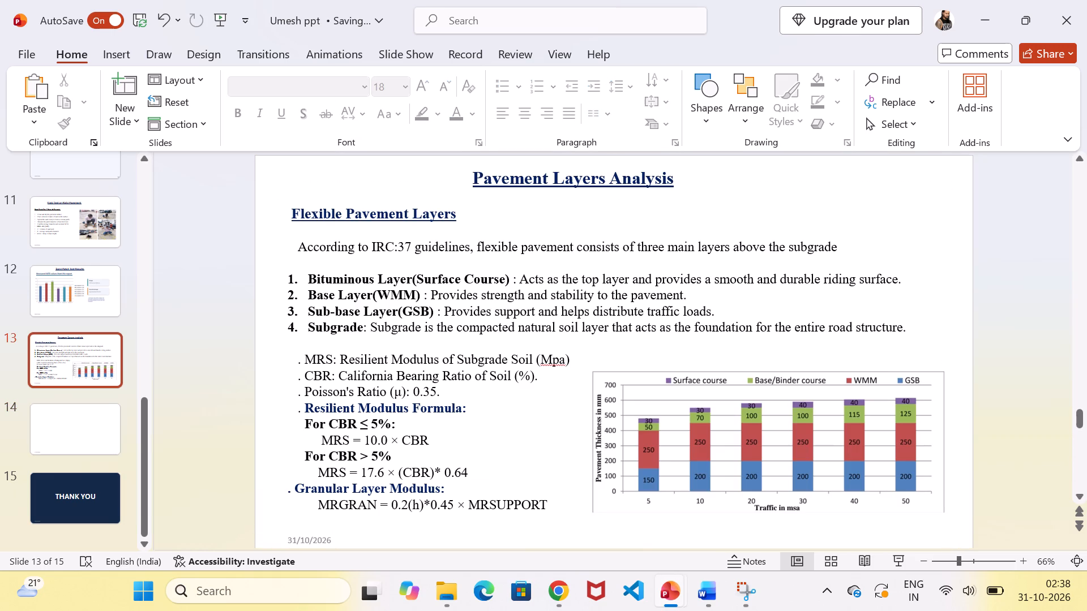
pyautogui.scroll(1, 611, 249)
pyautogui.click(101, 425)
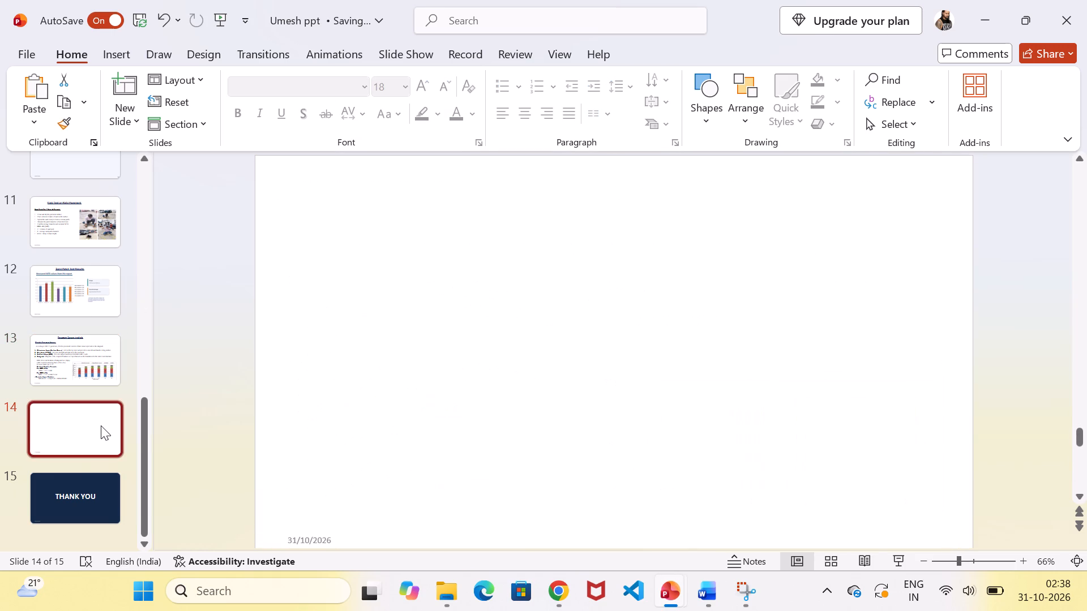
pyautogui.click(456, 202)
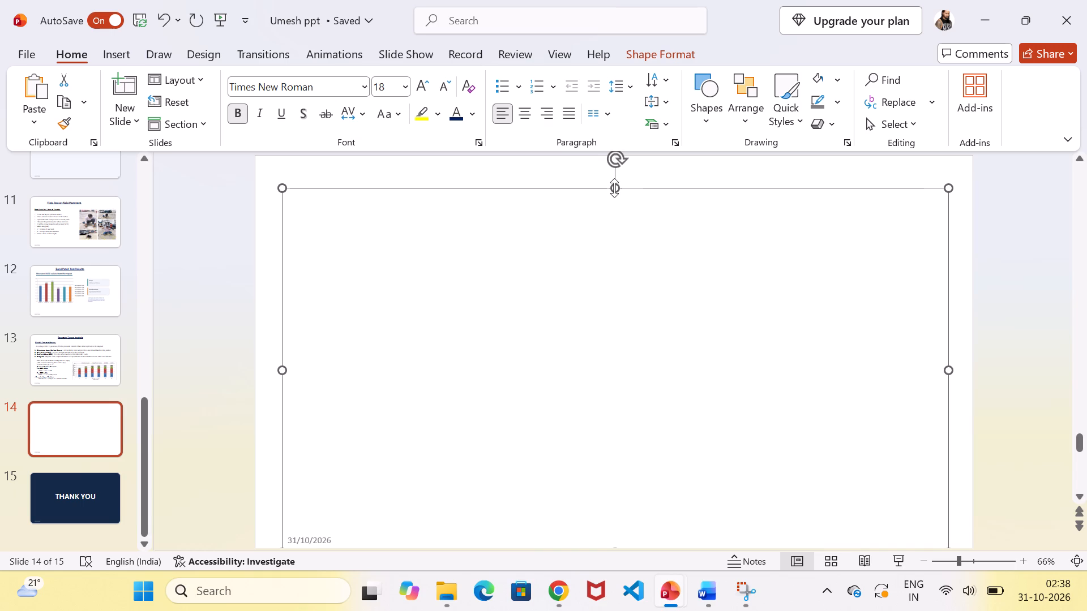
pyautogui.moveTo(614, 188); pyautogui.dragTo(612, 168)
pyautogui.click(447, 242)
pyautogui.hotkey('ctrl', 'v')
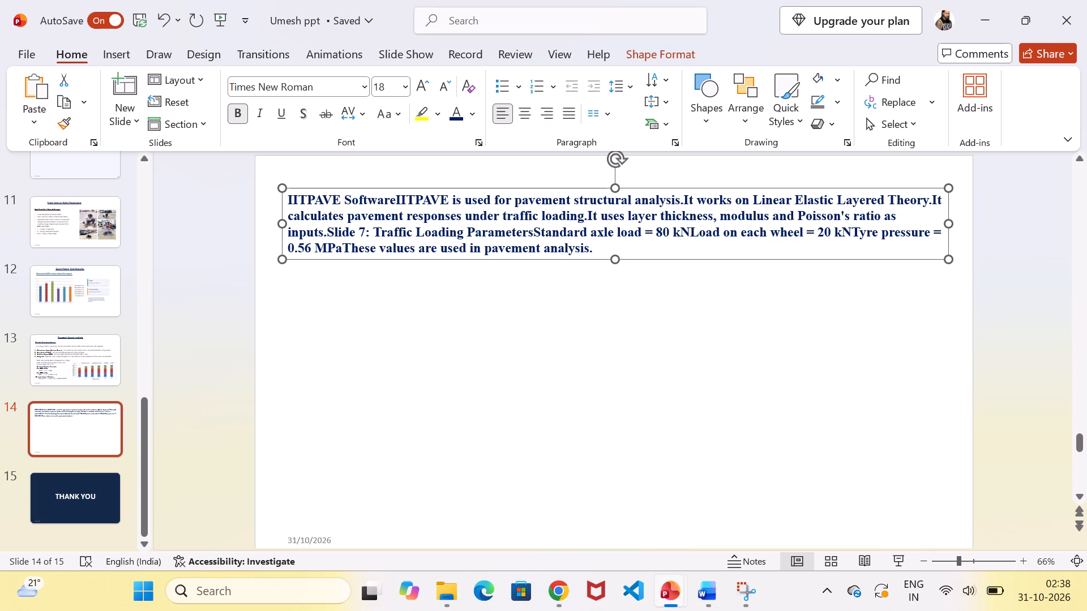
# Delete the IITPAVE text box from slide 14 and go back to the Pavement Layers Analysis slide.
pyautogui.press('Delete')
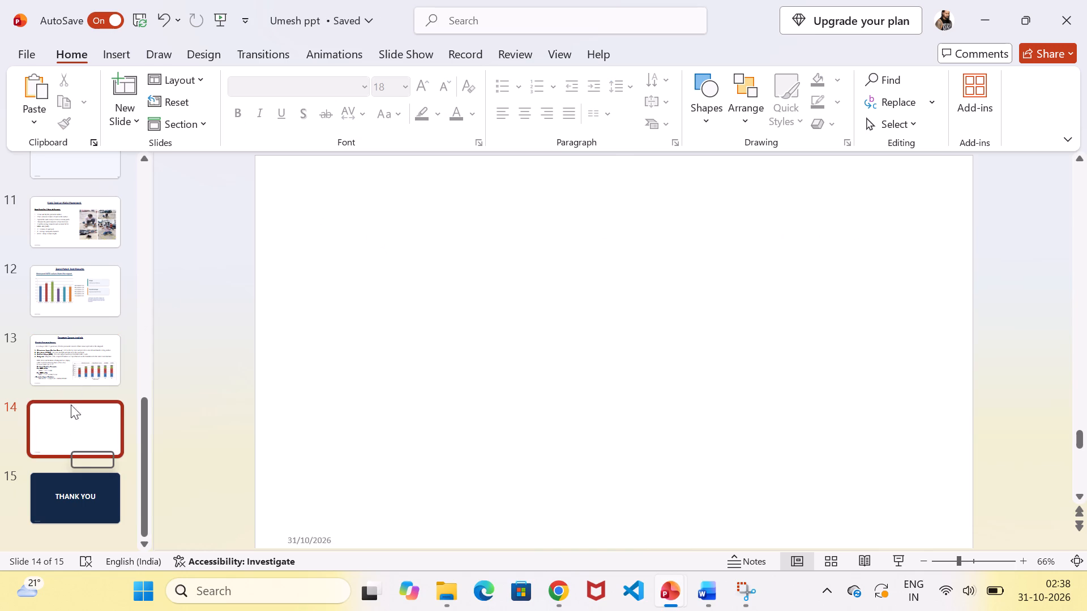
pyautogui.click(72, 372)
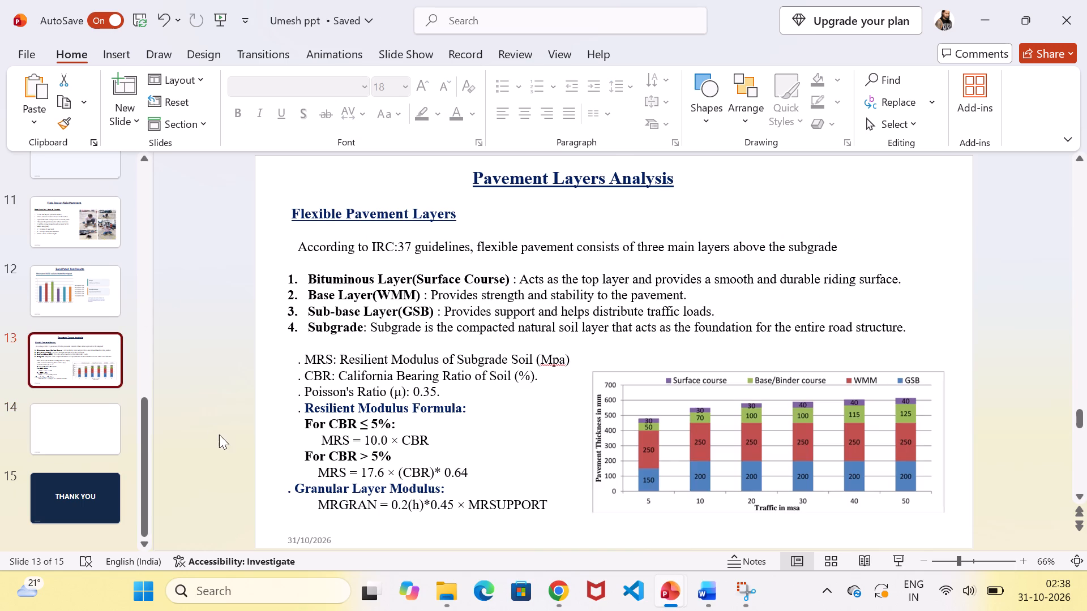
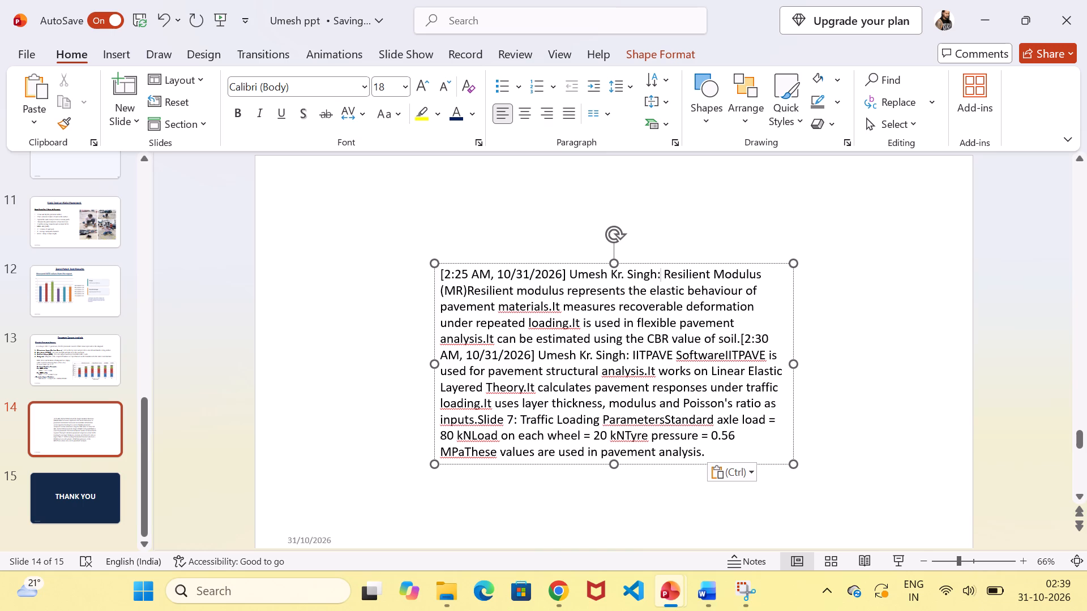
# Delete the chat timestamp and sender name before the Resilient Modulus (MR) heading on slide 14, back to the opening bracket.
pyautogui.press('BackSpace')
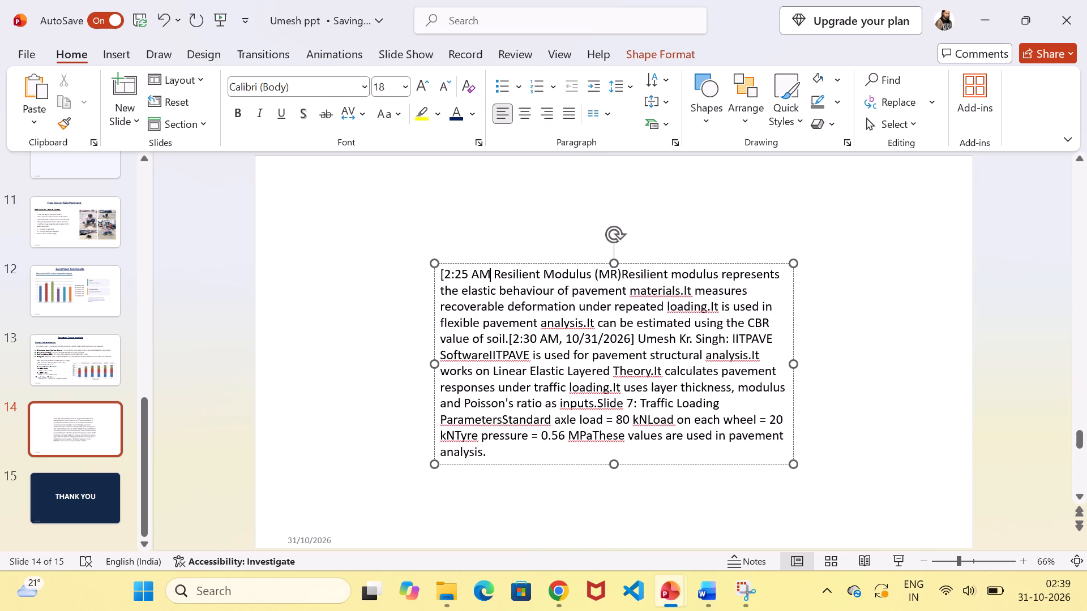
pyautogui.press('BackSpace')
pyautogui.press('BackSpace')
pyautogui.press('BackSpace')
pyautogui.press('BackSpace')
pyautogui.press('BackSpace')
pyautogui.press('BackSpace')
pyautogui.press('BackSpace')
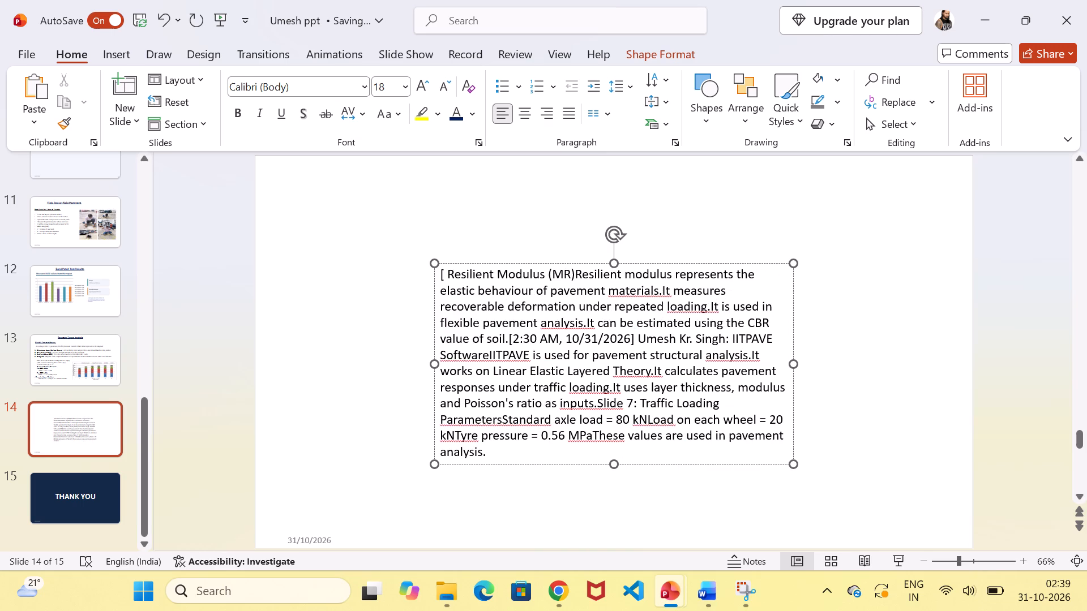
# Insert line breaks after the heading "Resilient Modulus (MR)" and after the word "materials" in the first sentence.
pyautogui.click(576, 270)
pyautogui.press('Return')
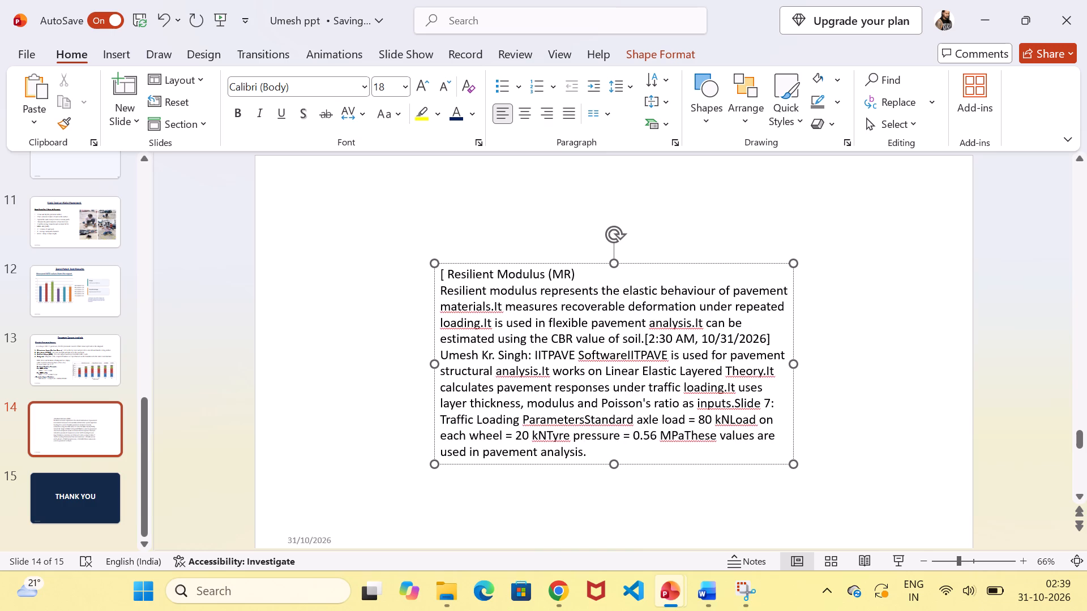
pyautogui.click(491, 302)
pyautogui.press('Return')
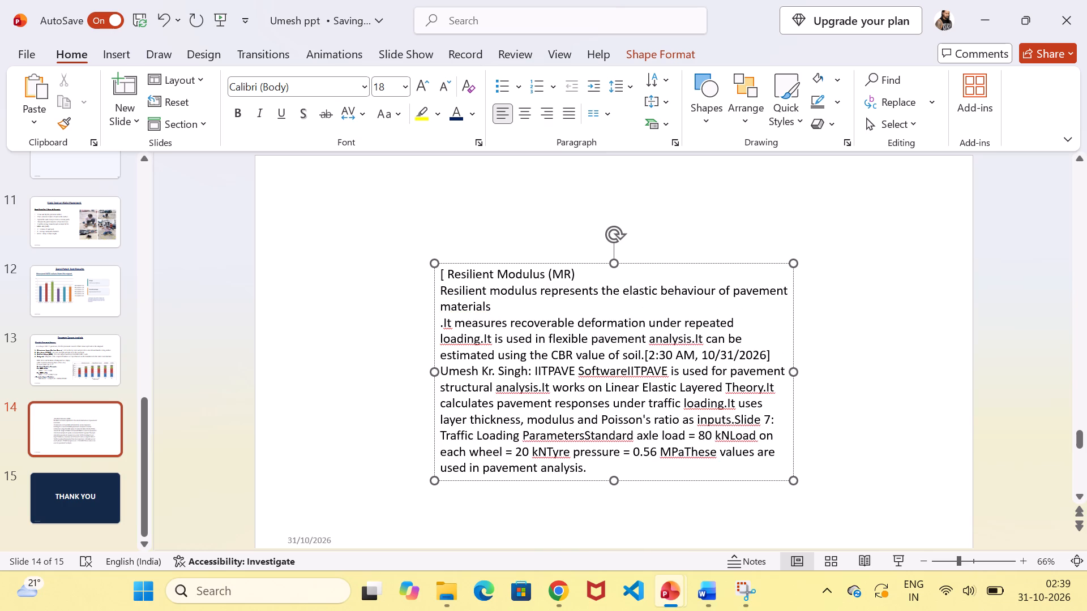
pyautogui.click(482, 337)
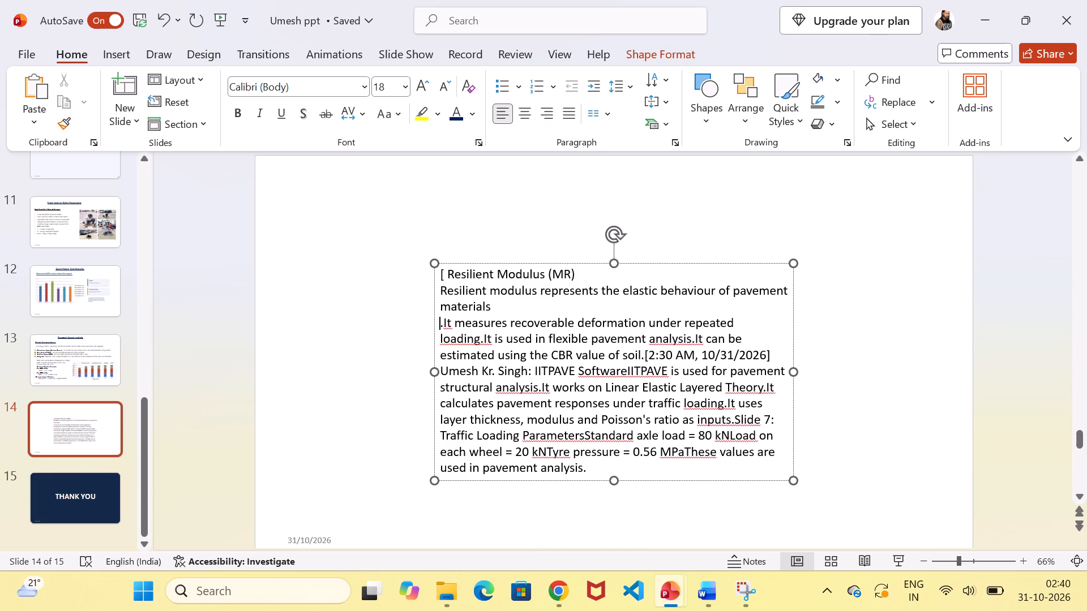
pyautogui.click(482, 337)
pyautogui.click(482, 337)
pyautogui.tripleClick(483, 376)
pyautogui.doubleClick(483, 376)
# Enlarge slide 14's text box up to the slide's upper-left corner and widen it to nearly the full slide width.
pyautogui.moveTo(483, 376); pyautogui.dragTo(506, 290)
pyautogui.moveTo(506, 290); pyautogui.dragTo(614, 268)
pyautogui.moveTo(614, 268); pyautogui.dragTo(611, 261)
pyautogui.moveTo(611, 261); pyautogui.dragTo(609, 210)
pyautogui.moveTo(609, 210); pyautogui.dragTo(619, 248)
pyautogui.moveTo(614, 259); pyautogui.dragTo(602, 181)
pyautogui.click(602, 181)
pyautogui.moveTo(438, 262); pyautogui.dragTo(292, 182)
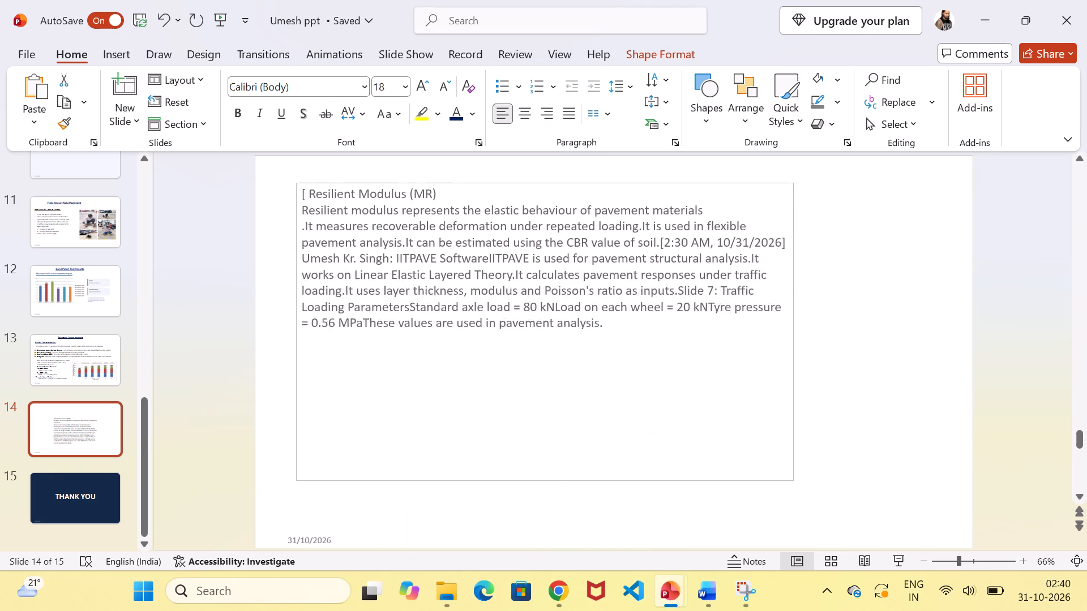
pyautogui.moveTo(292, 182); pyautogui.dragTo(273, 167)
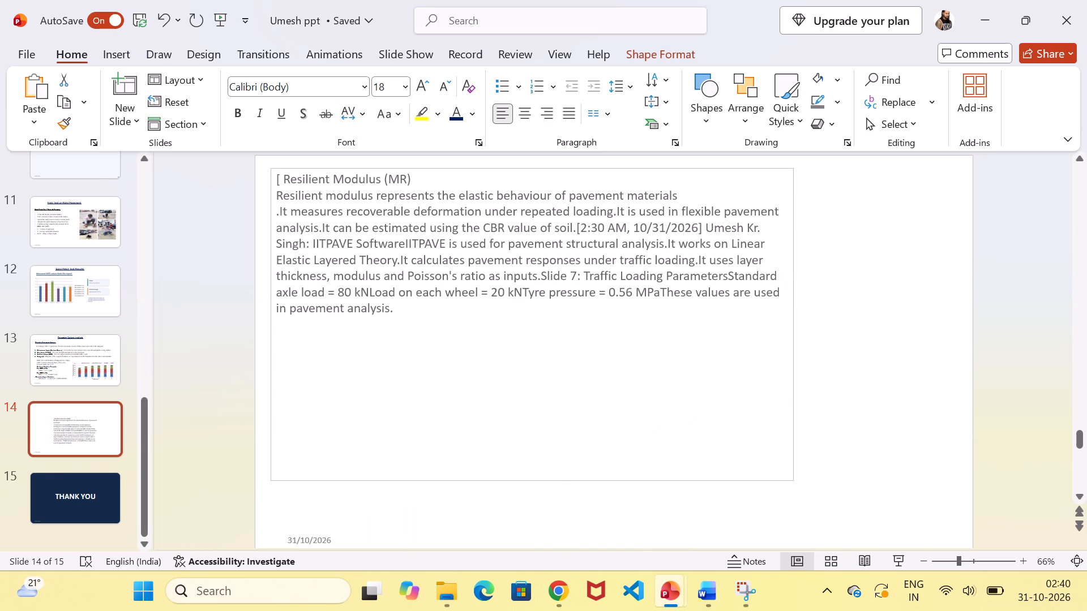
pyautogui.moveTo(273, 167); pyautogui.dragTo(276, 167)
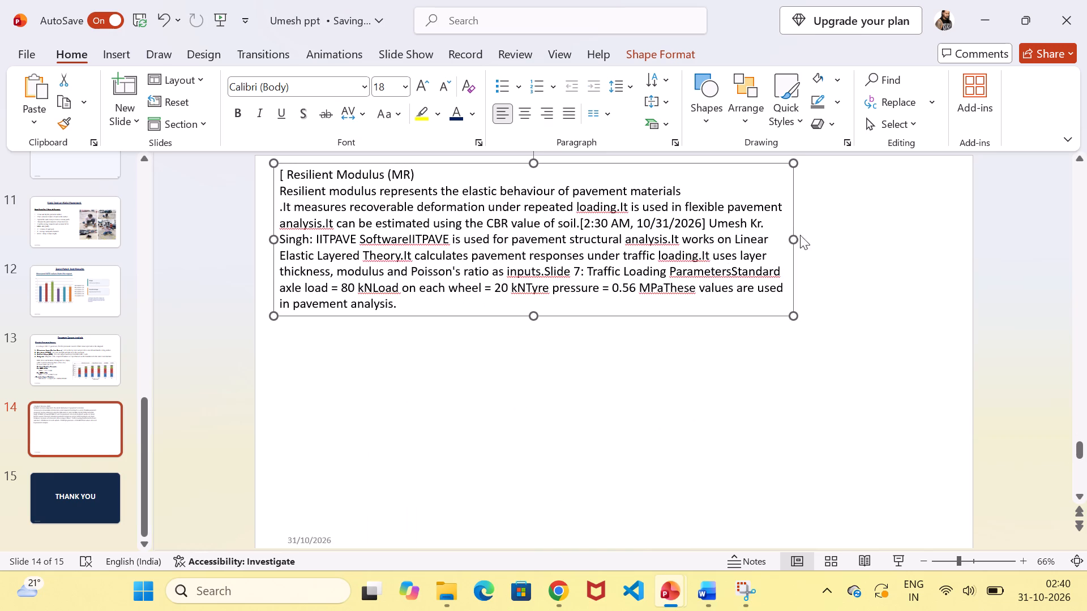
pyautogui.moveTo(795, 235); pyautogui.dragTo(924, 272)
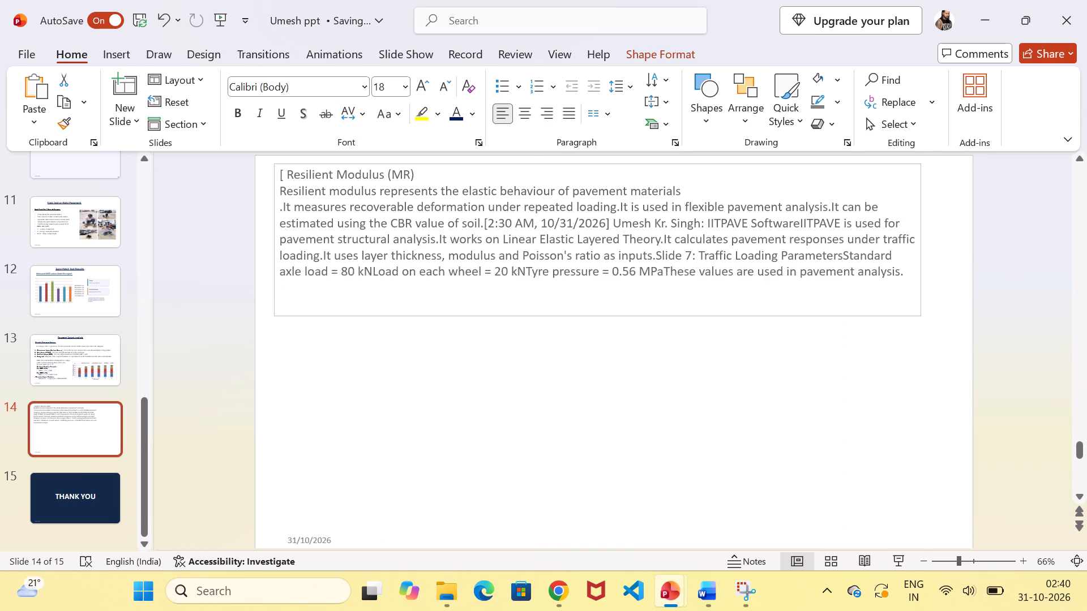
pyautogui.moveTo(924, 272); pyautogui.dragTo(938, 459)
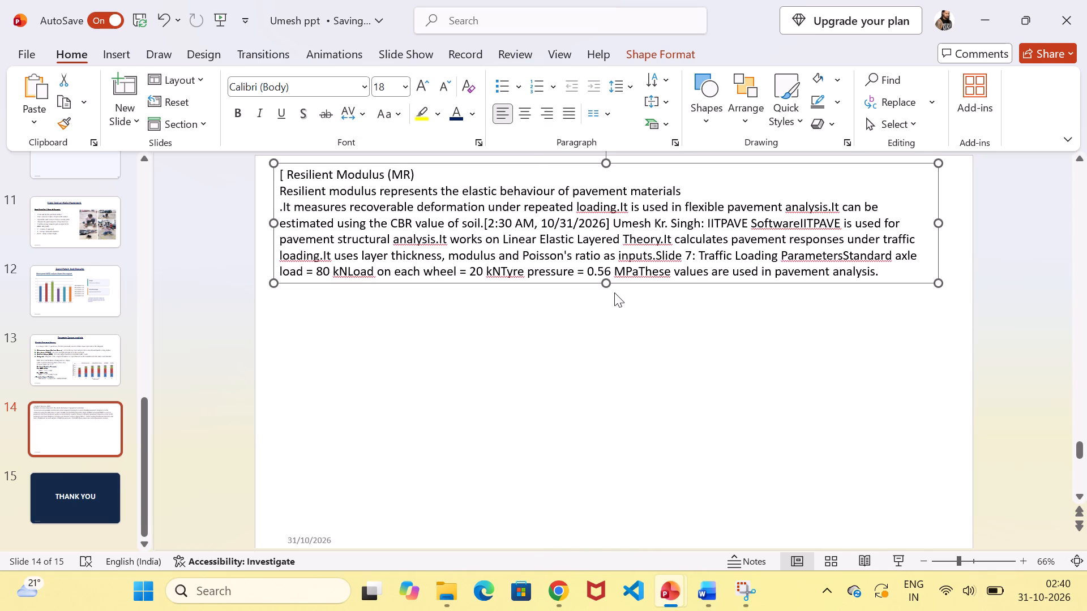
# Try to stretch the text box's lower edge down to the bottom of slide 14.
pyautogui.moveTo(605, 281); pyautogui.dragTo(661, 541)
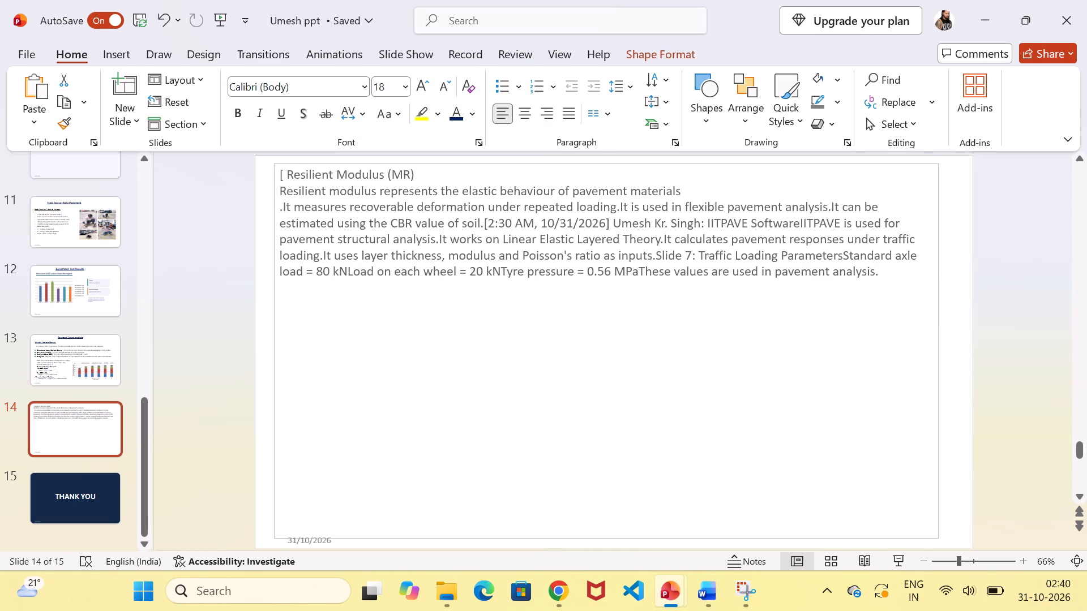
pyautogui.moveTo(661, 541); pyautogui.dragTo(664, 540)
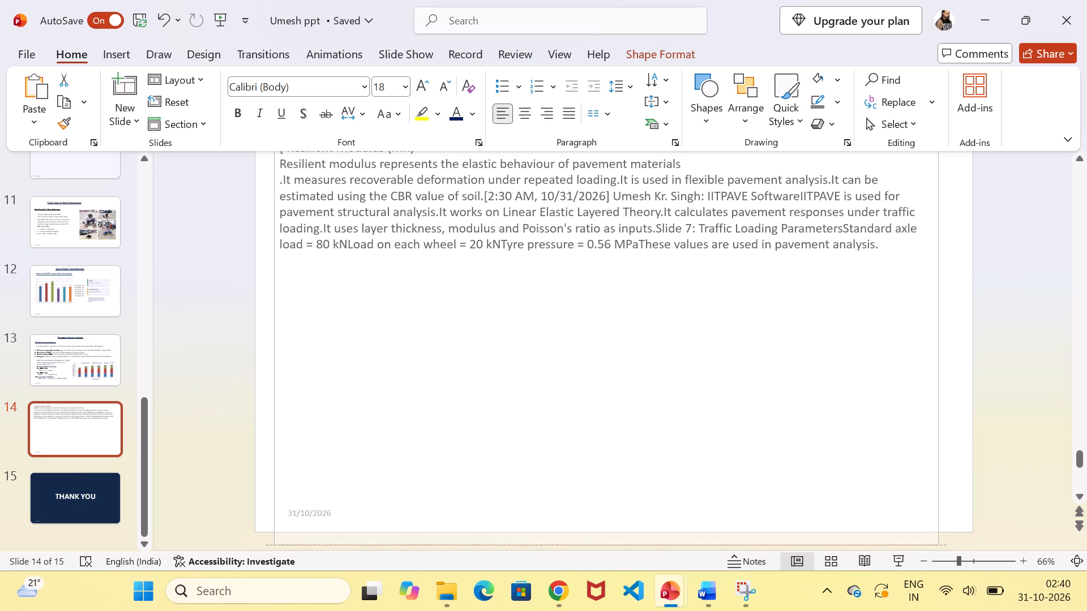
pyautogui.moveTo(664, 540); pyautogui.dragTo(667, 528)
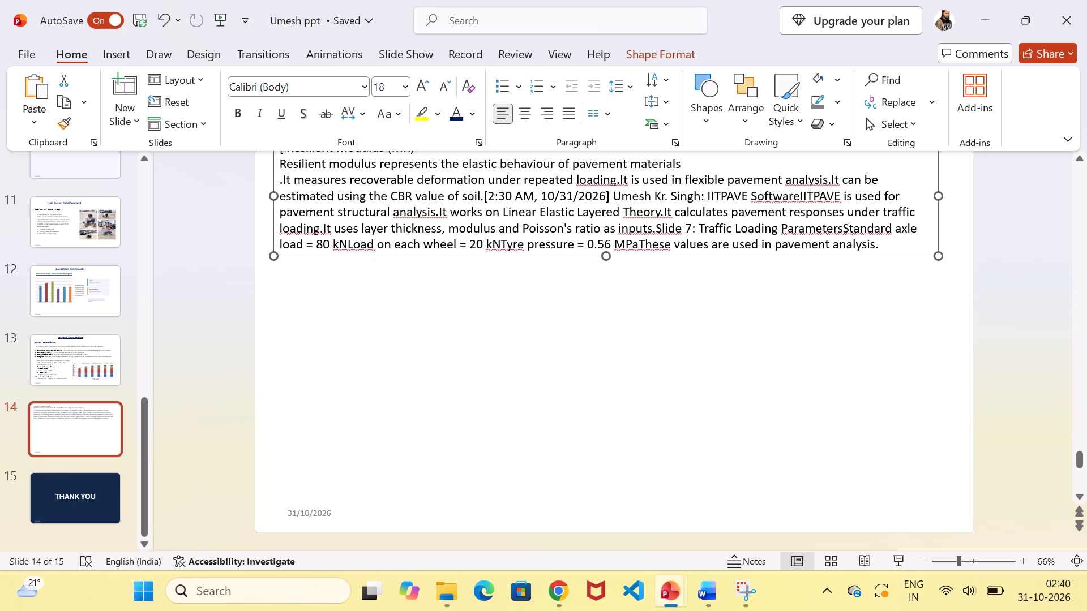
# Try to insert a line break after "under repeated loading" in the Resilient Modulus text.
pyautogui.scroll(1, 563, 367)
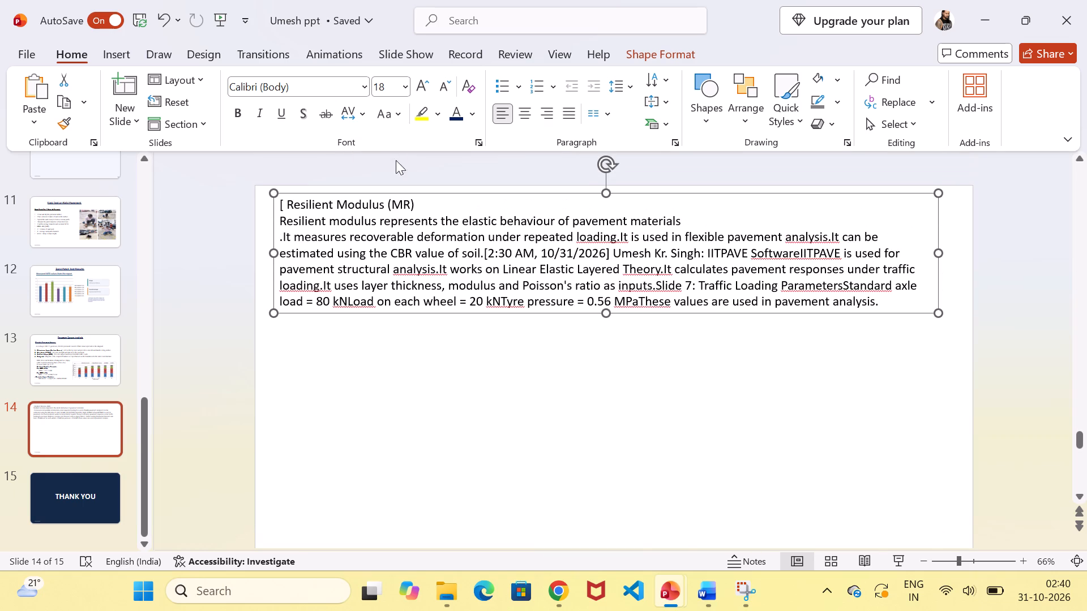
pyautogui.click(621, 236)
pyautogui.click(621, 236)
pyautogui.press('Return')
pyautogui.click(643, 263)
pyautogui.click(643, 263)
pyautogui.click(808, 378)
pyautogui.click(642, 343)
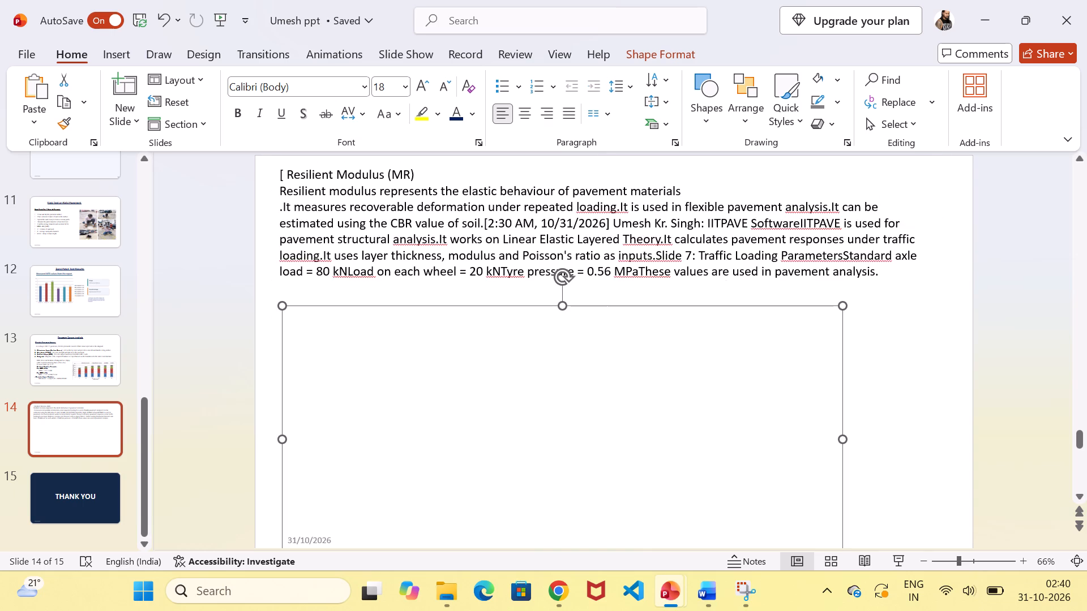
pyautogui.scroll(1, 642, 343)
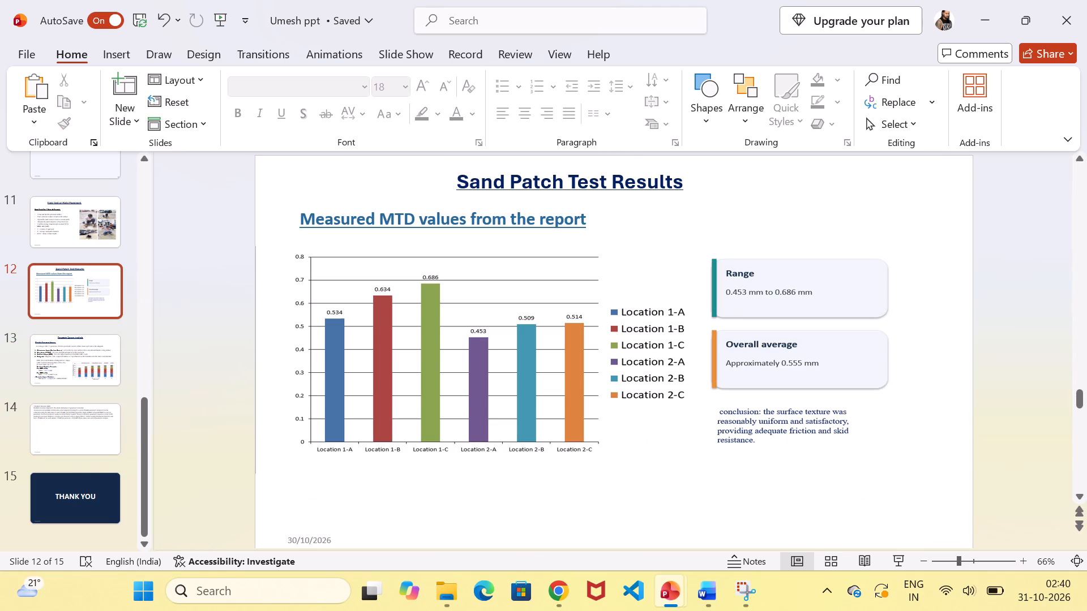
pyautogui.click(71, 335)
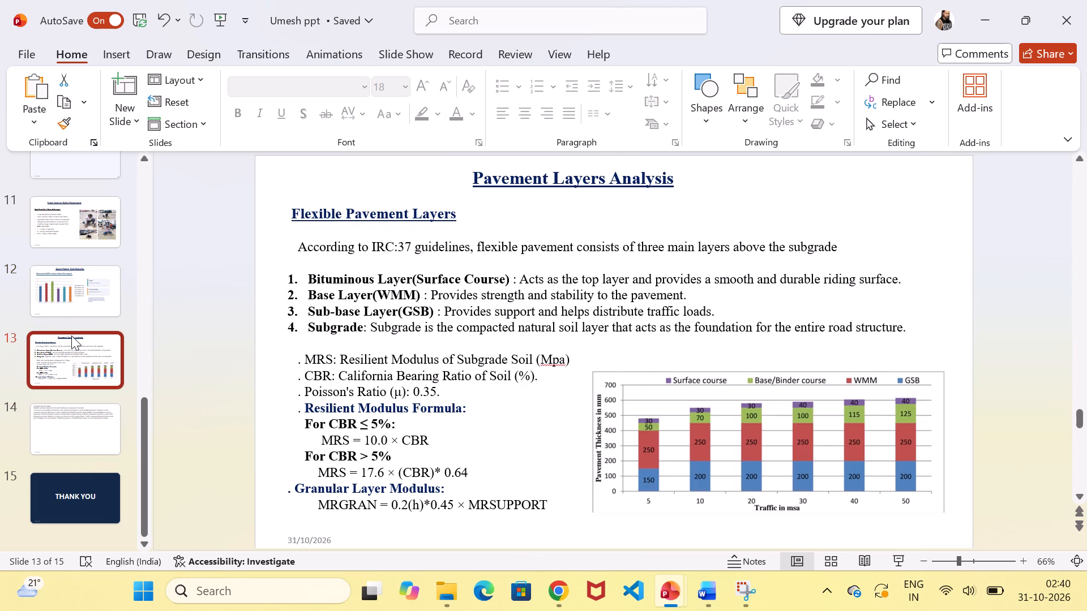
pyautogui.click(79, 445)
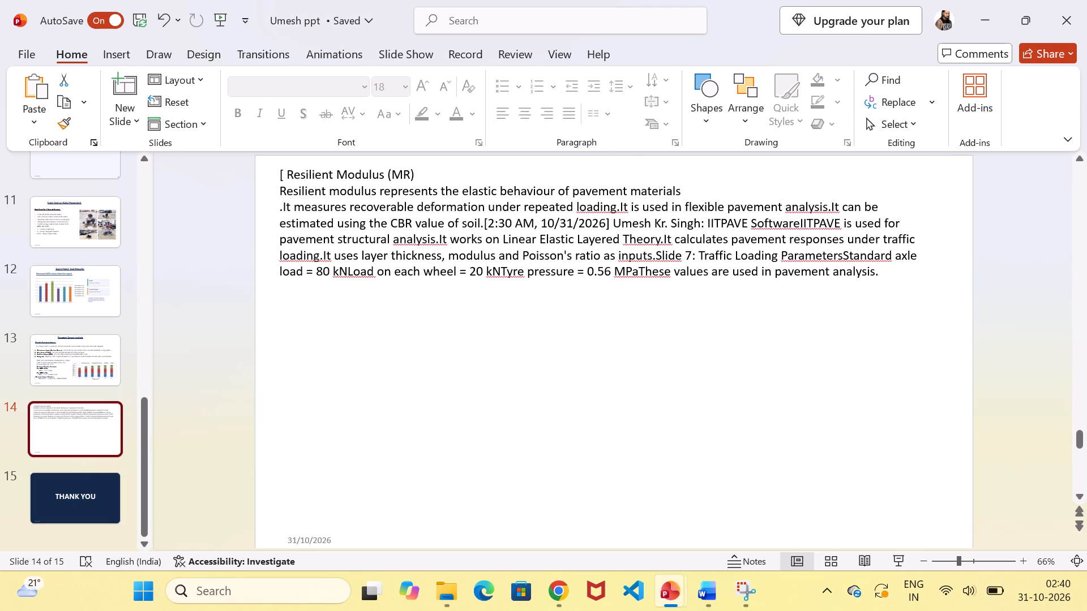
# Start a new line before "Linear Elastic Layered Theory" in slide 14's text box.
pyautogui.click(422, 243)
pyautogui.moveTo(533, 178); pyautogui.dragTo(536, 196)
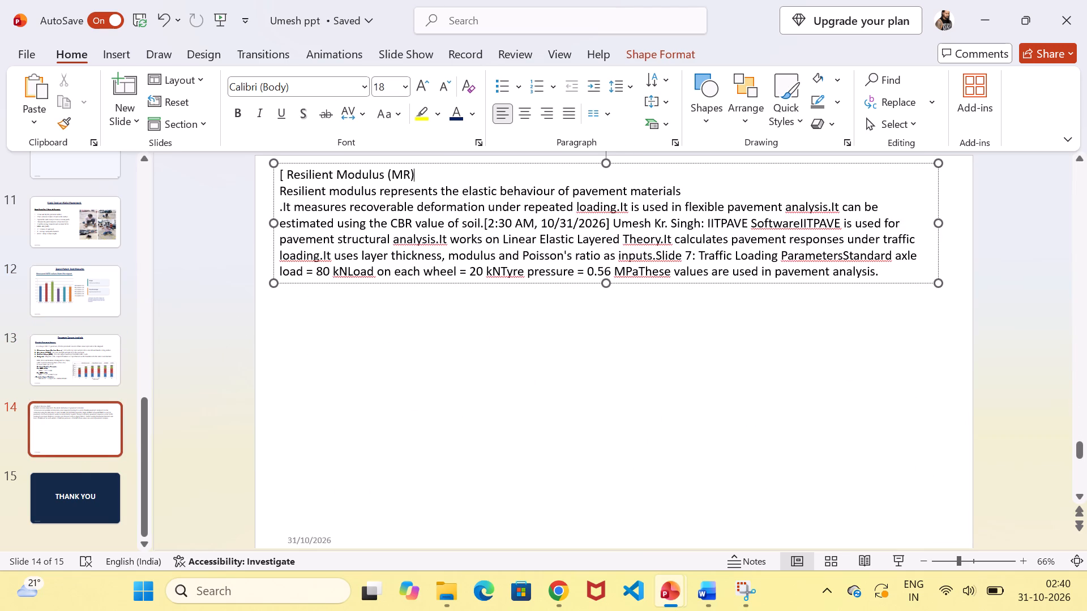
pyautogui.moveTo(536, 196); pyautogui.dragTo(545, 232)
pyautogui.click(545, 232)
pyautogui.tripleClick(545, 232)
pyautogui.tripleClick(545, 232)
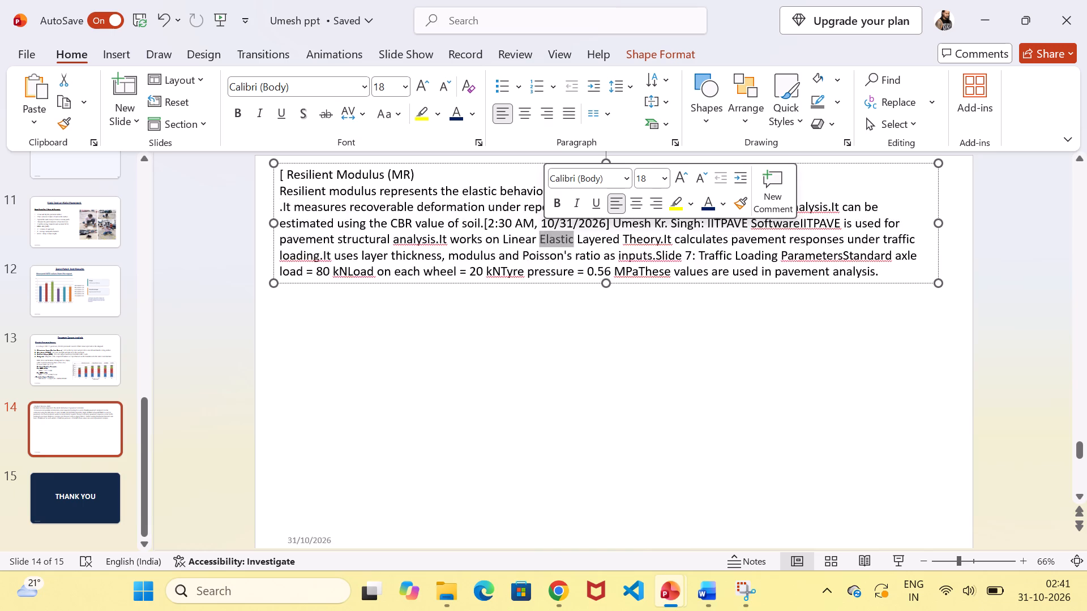
pyautogui.doubleClick(545, 232)
pyautogui.click(498, 237)
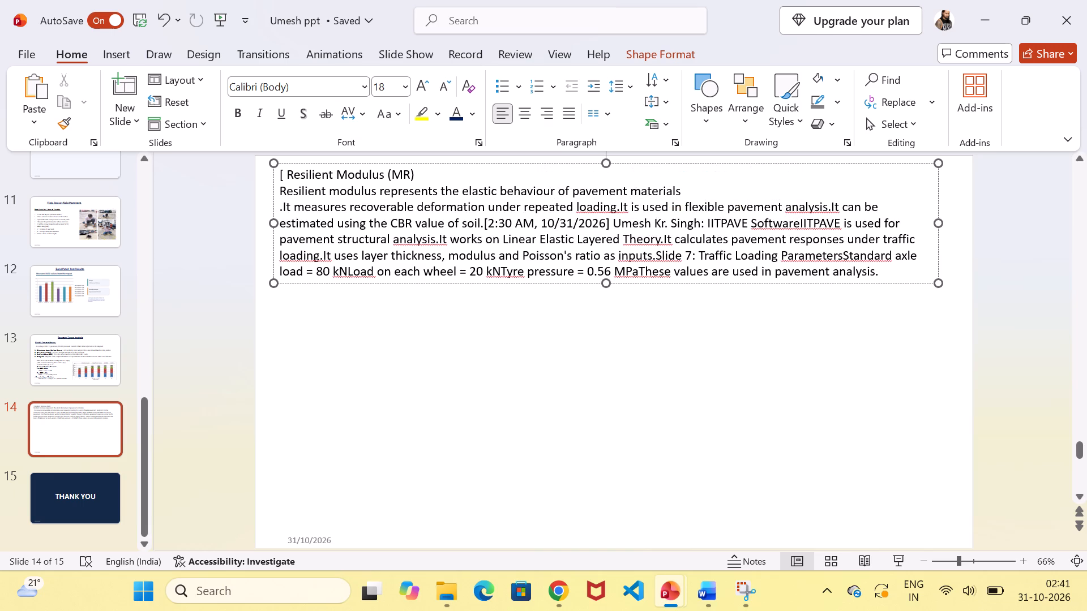
pyautogui.click(620, 209)
pyautogui.press('Return')
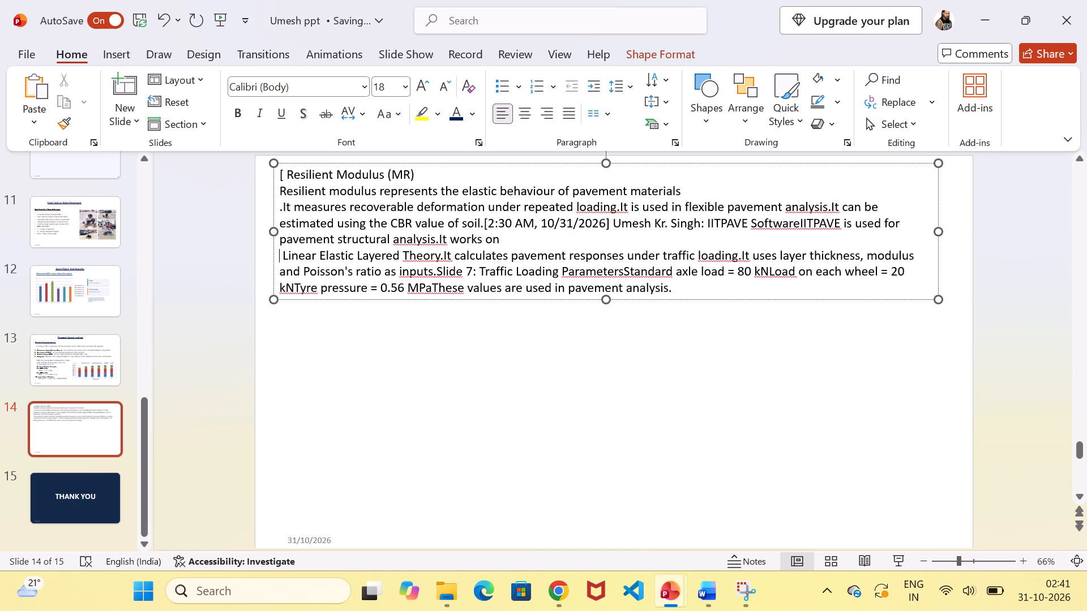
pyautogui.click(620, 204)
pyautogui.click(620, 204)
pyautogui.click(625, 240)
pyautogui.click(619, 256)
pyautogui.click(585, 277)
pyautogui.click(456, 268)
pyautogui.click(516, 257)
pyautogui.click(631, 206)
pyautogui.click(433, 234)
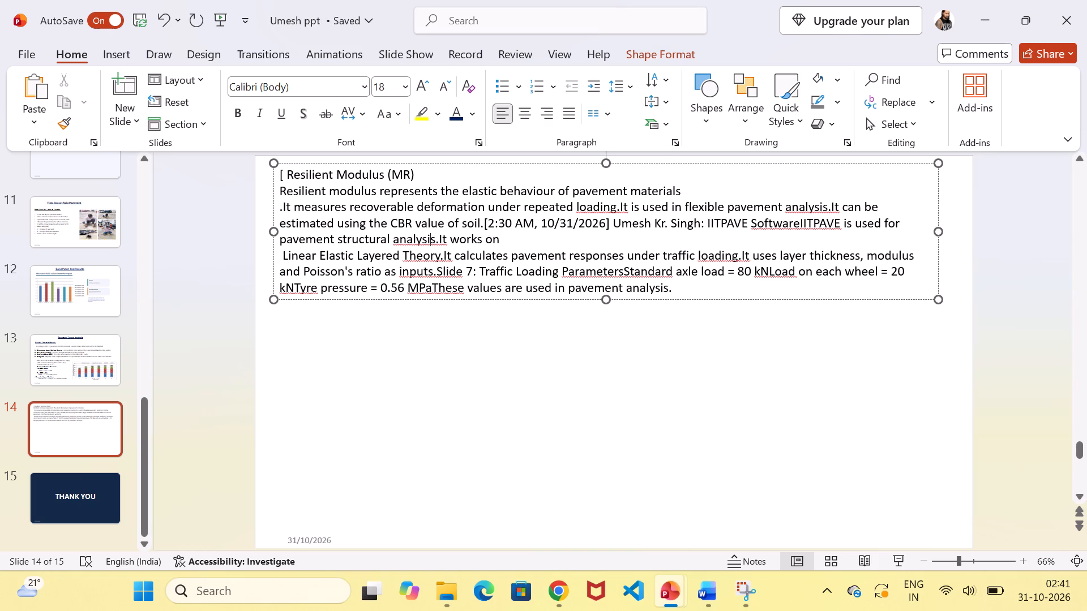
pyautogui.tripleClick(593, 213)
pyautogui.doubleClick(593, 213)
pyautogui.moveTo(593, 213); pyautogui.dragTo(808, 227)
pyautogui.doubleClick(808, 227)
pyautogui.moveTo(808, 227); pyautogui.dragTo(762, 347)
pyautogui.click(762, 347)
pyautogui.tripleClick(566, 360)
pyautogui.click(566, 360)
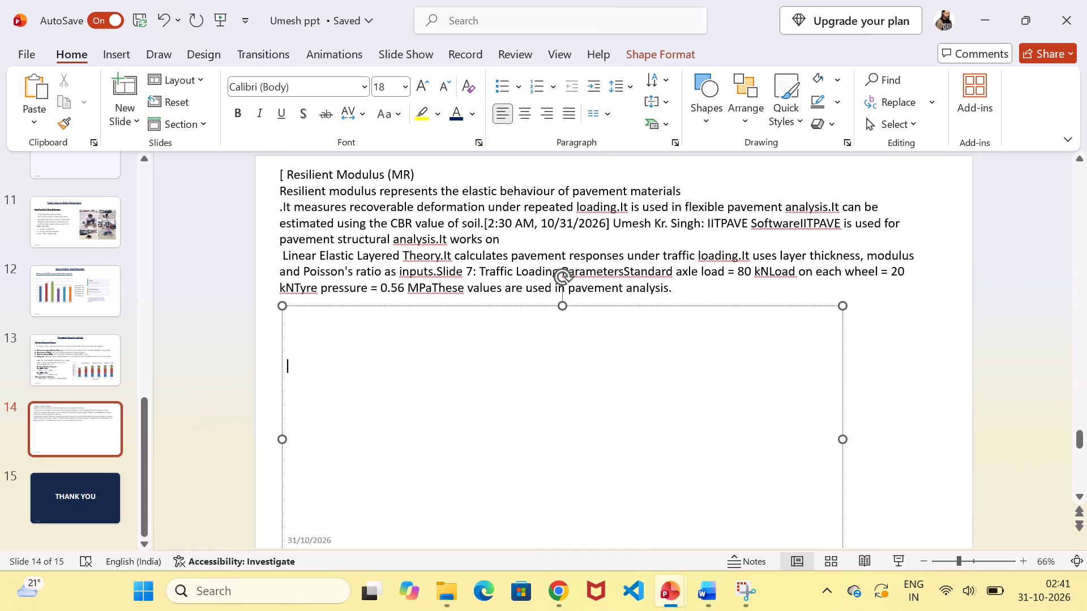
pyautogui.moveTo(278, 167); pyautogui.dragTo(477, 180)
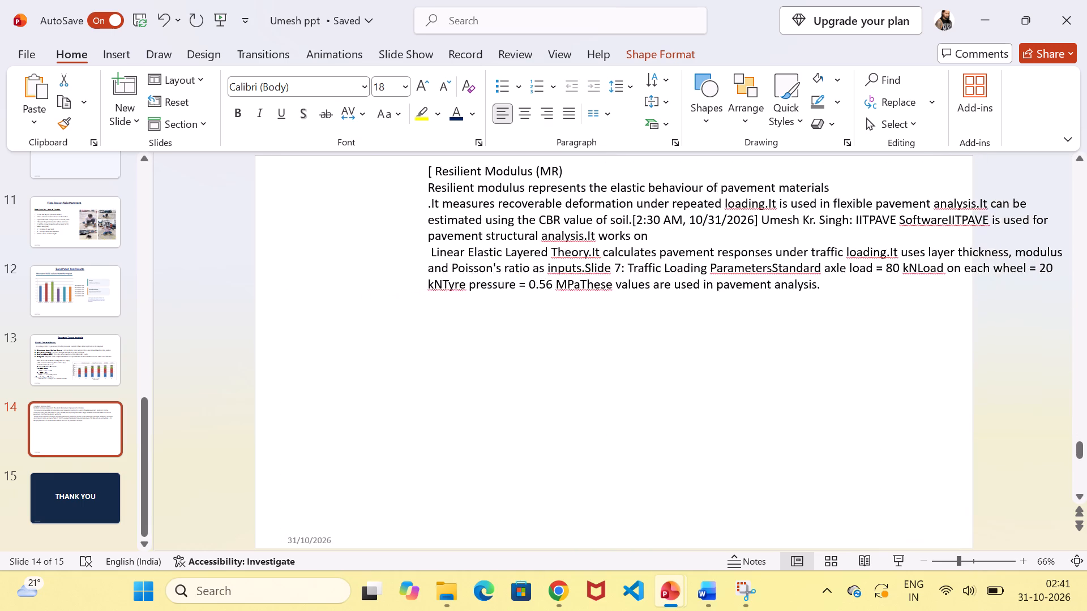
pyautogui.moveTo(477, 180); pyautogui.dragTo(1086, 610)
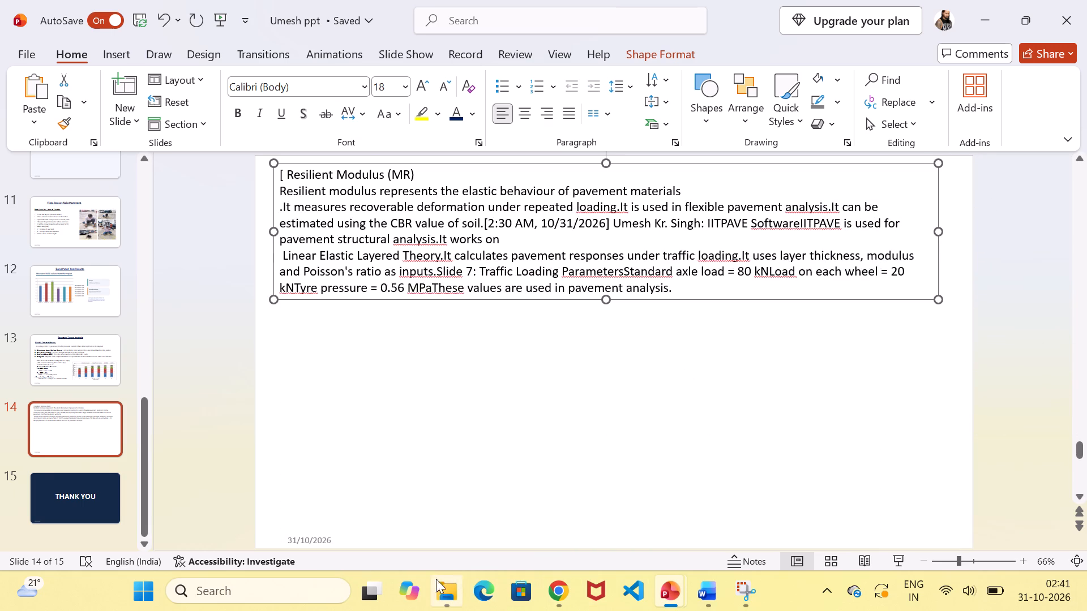
# Cut slide 14 with the pasted resilient modulus and IITPAVE text out of the presentation.
pyautogui.rightClick(76, 421)
pyautogui.rightClick(76, 421)
pyautogui.rightClick(76, 421)
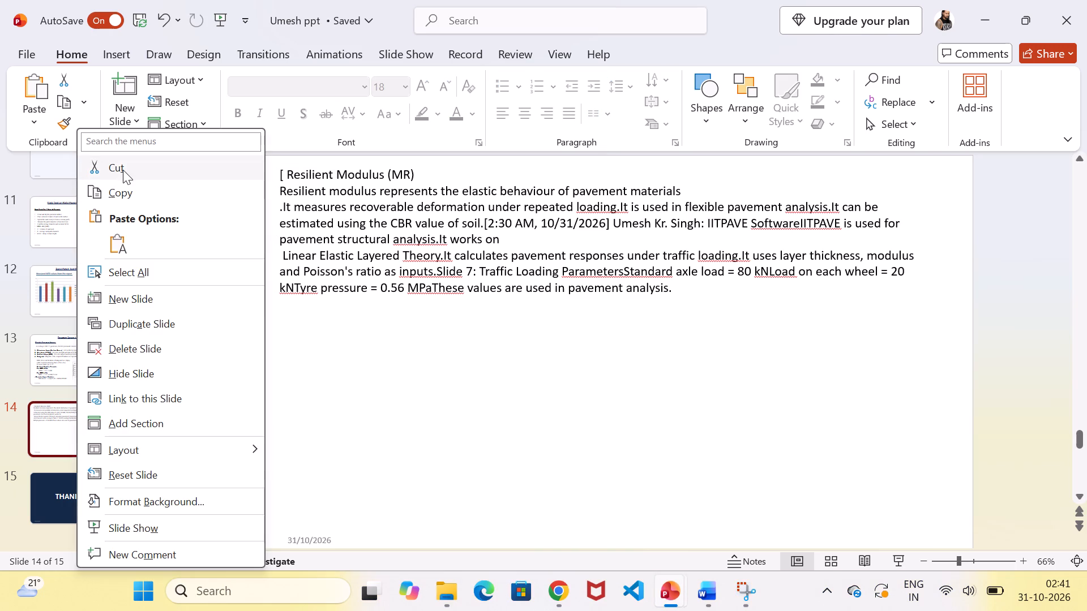
pyautogui.click(123, 170)
pyautogui.click(70, 406)
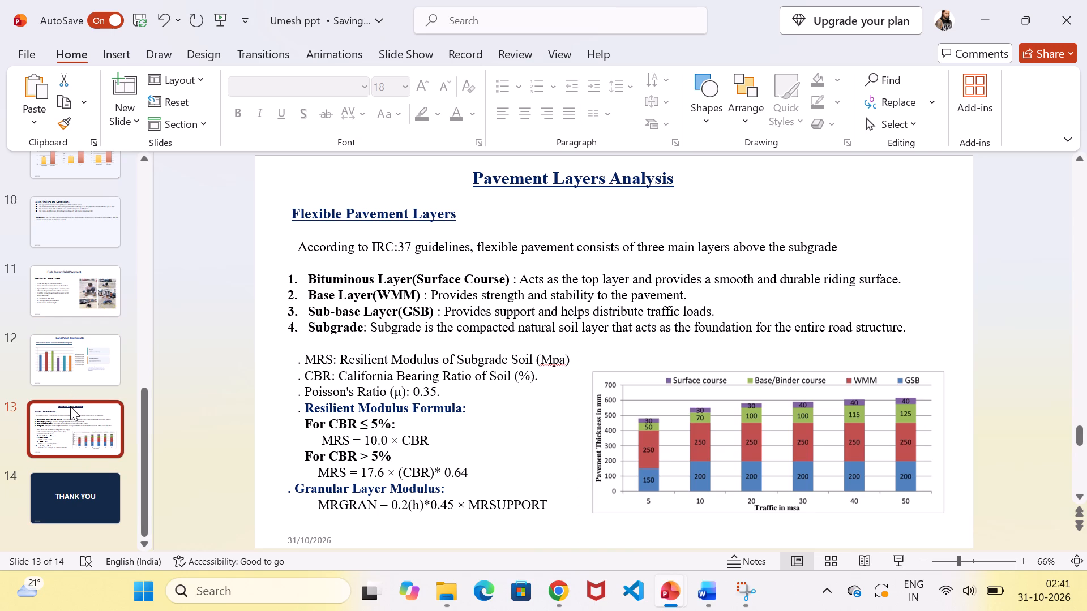
# Move the Main Findings and Conclusions slide behind Pavement Layers Analysis, directly before the THANK YOU slide.
pyautogui.scroll(-1, 70, 406)
pyautogui.scroll(4, 70, 406)
pyautogui.click(74, 335)
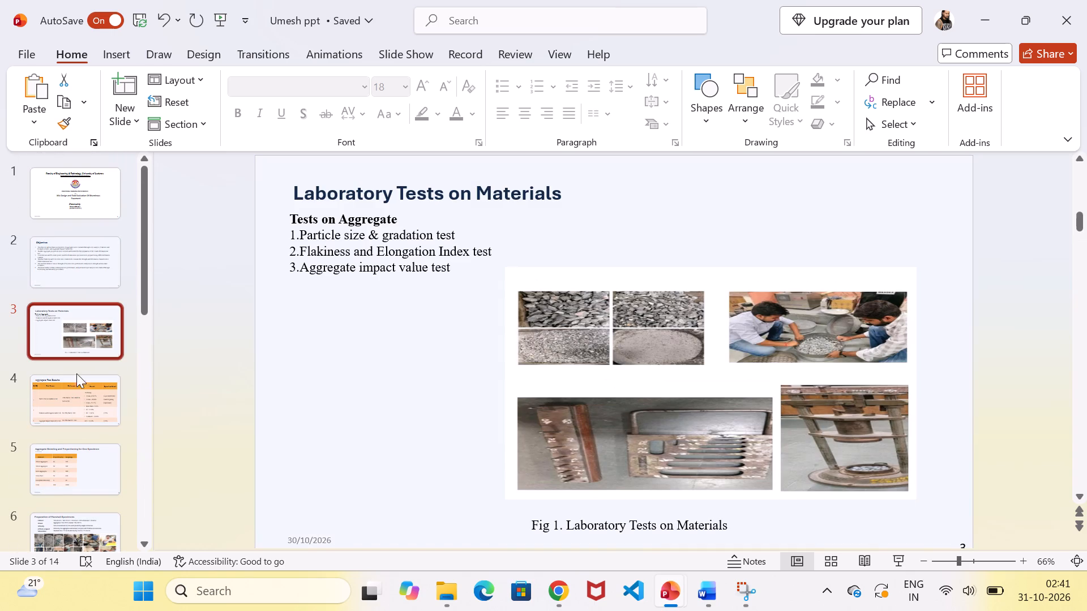
pyautogui.scroll(-2, 67, 476)
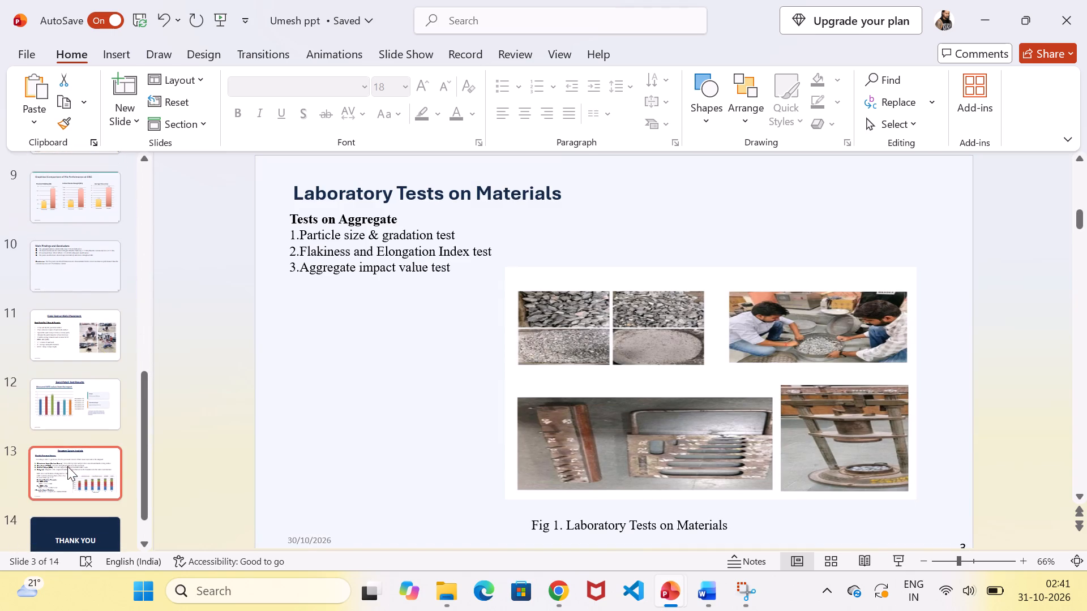
pyautogui.click(75, 273)
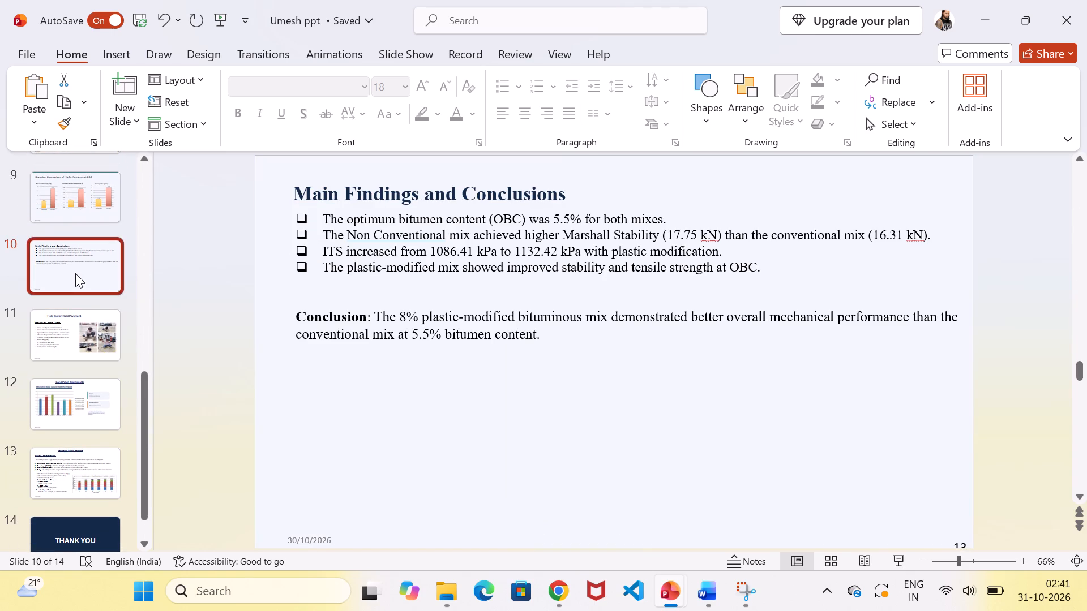
pyautogui.moveTo(75, 273); pyautogui.dragTo(71, 540)
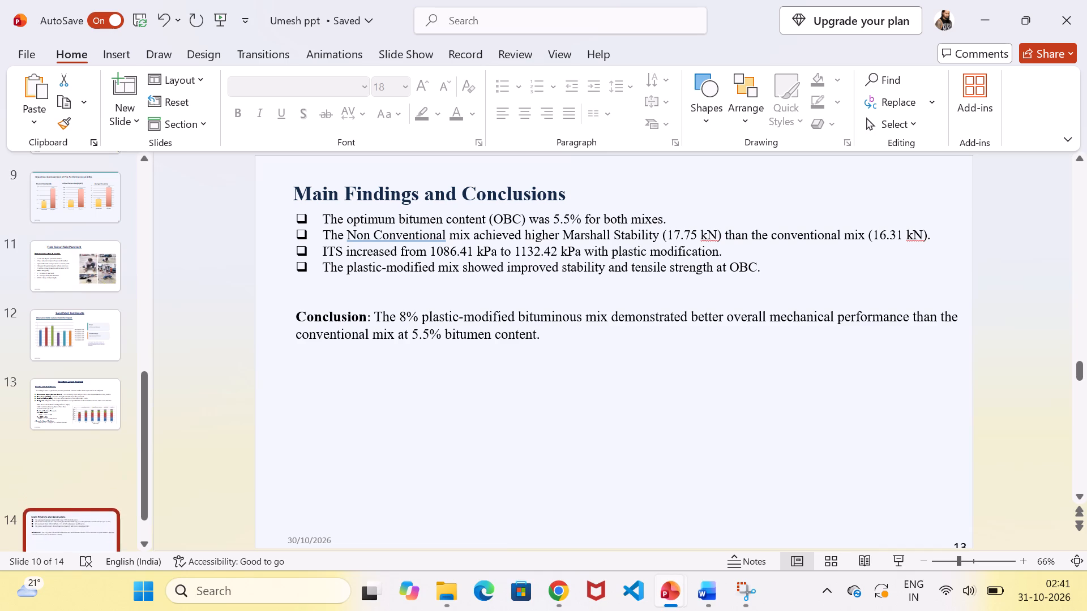
pyautogui.moveTo(71, 540); pyautogui.dragTo(78, 423)
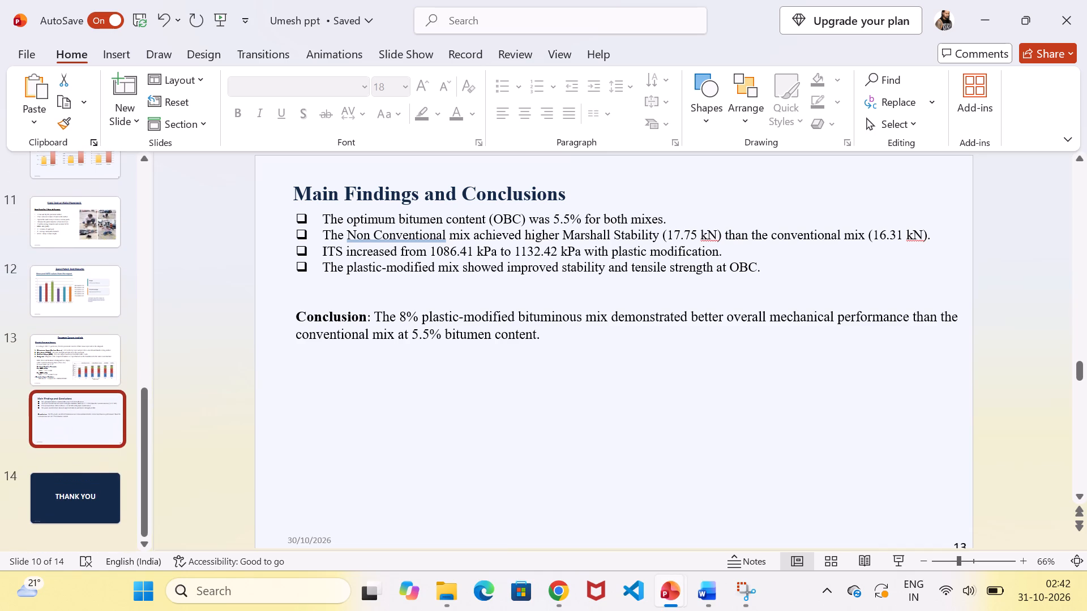
pyautogui.moveTo(78, 423); pyautogui.dragTo(82, 433)
pyautogui.click(82, 433)
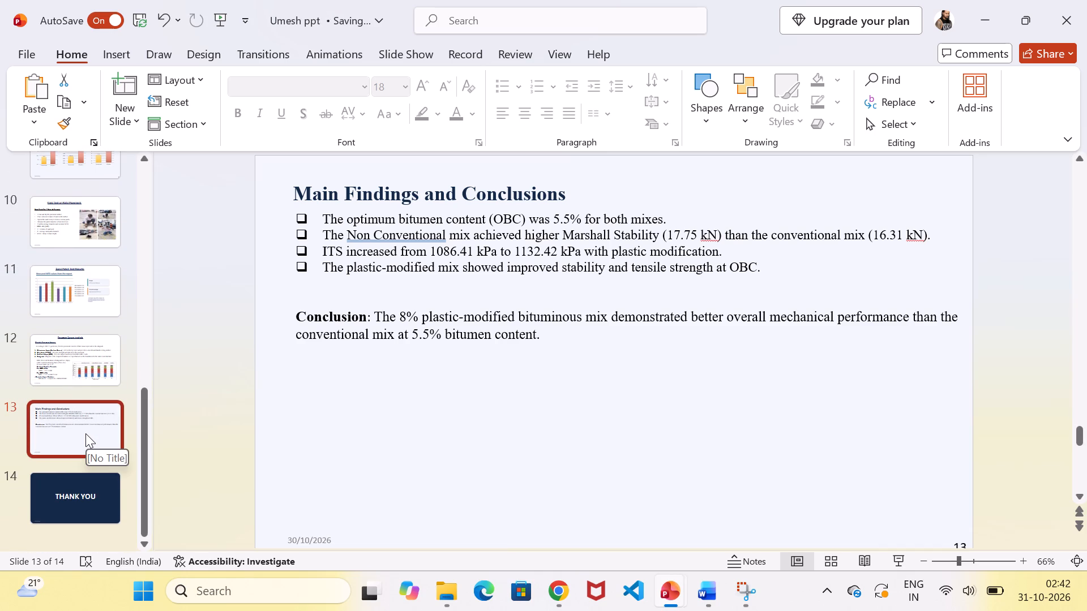
# Review the Field Test on Rigid Pavement, Performance Tests and Marshall Specimens slides, comparing their layouts and figure captions.
pyautogui.scroll(2, 97, 260)
pyautogui.scroll(-1, 97, 260)
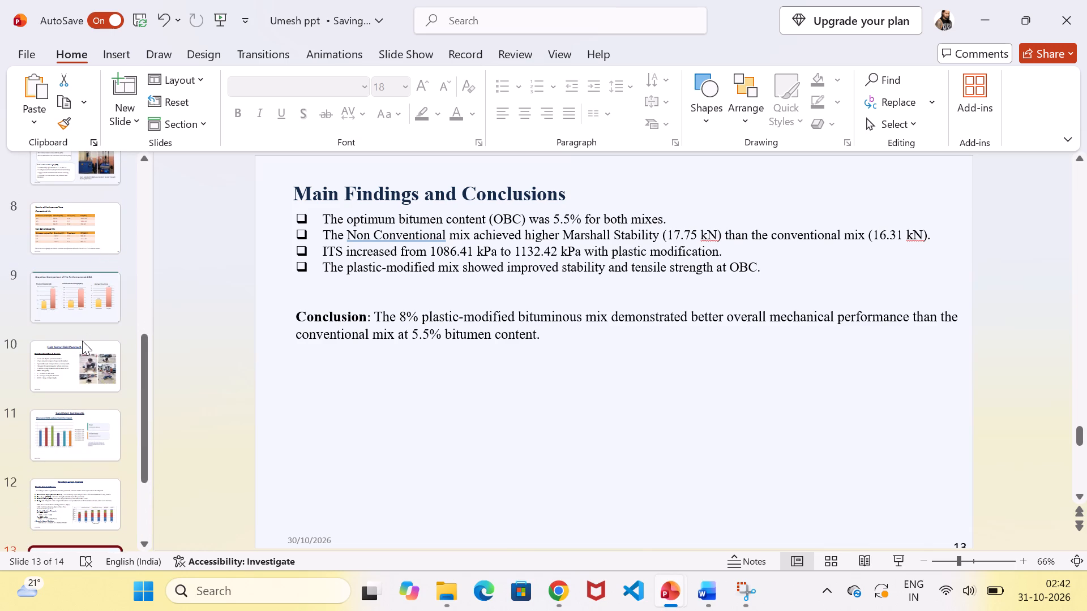
pyautogui.click(82, 341)
pyautogui.click(82, 375)
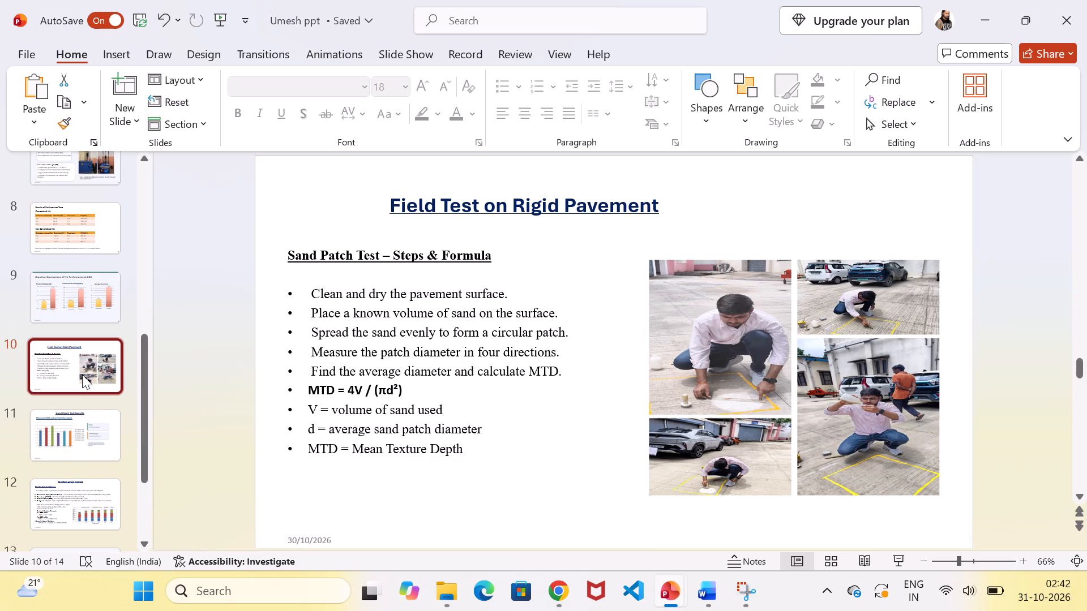
pyautogui.click(75, 342)
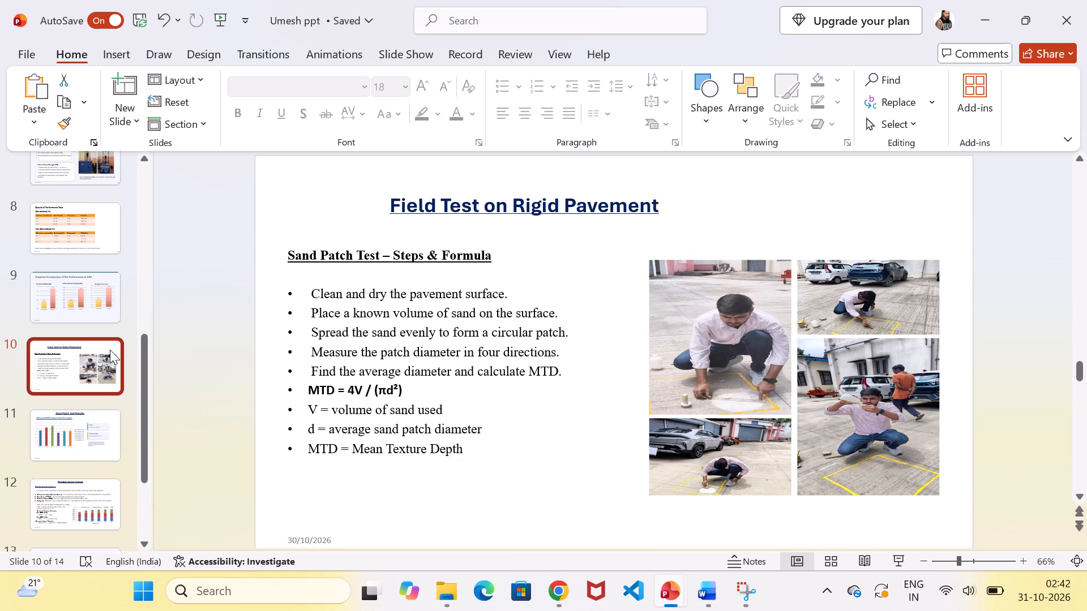
pyautogui.click(110, 350)
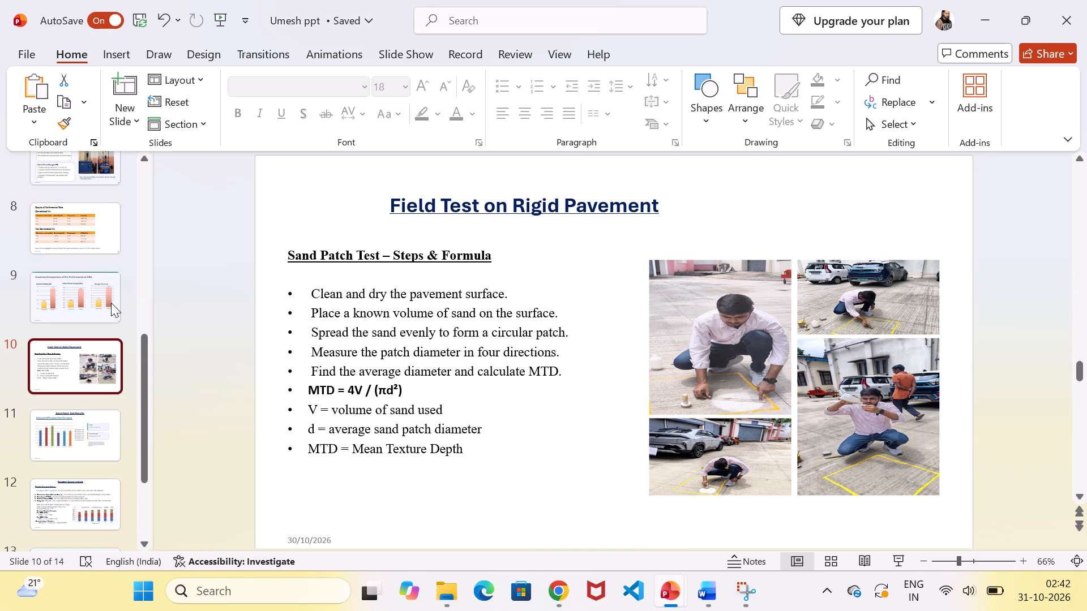
pyautogui.click(93, 176)
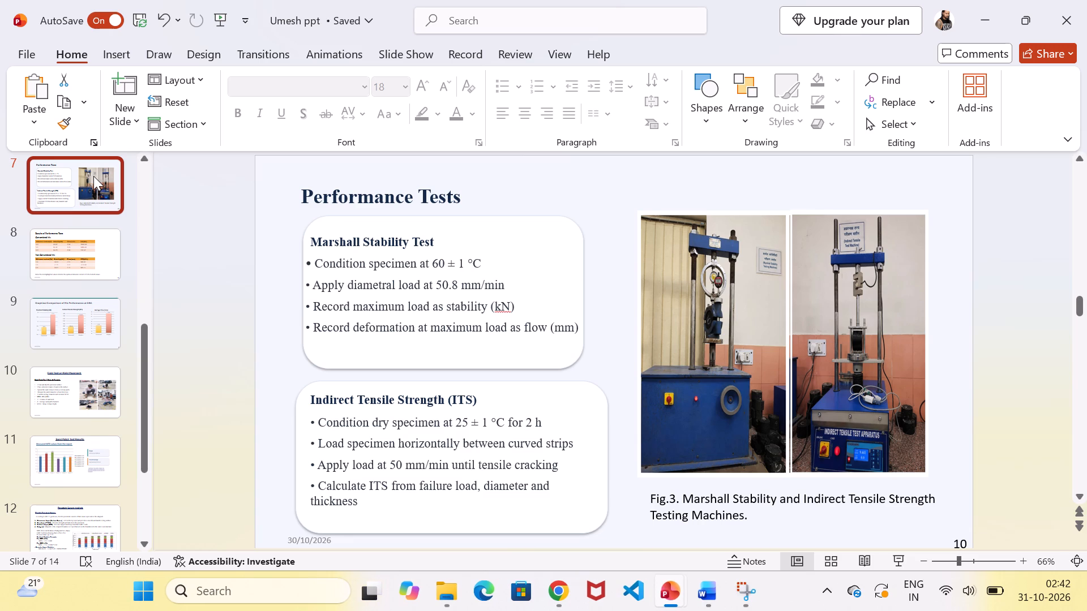
pyautogui.scroll(1, 93, 176)
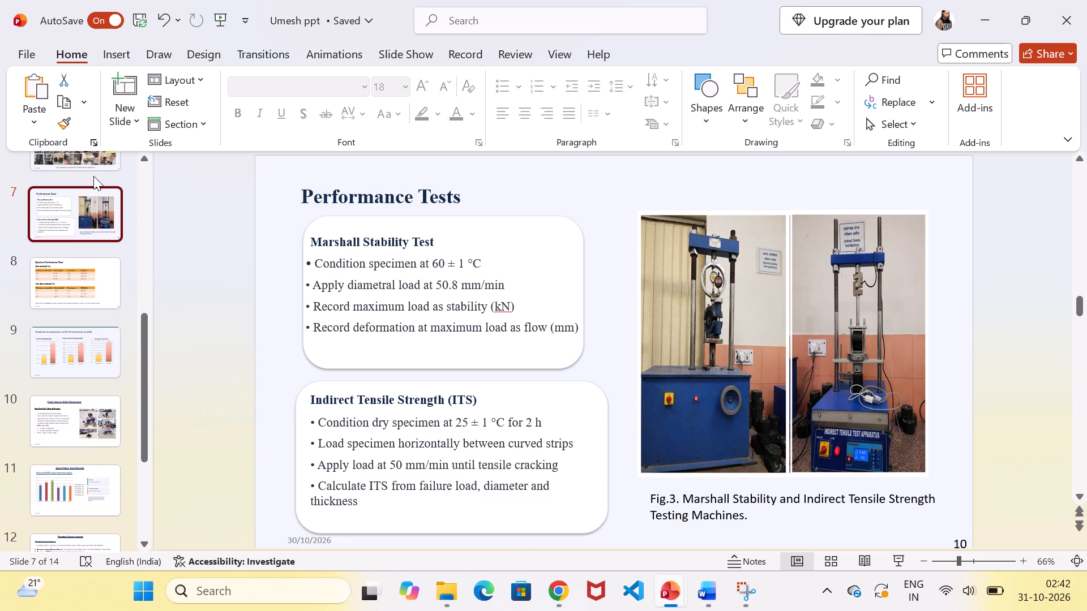
pyautogui.scroll(1, 93, 176)
pyautogui.click(93, 176)
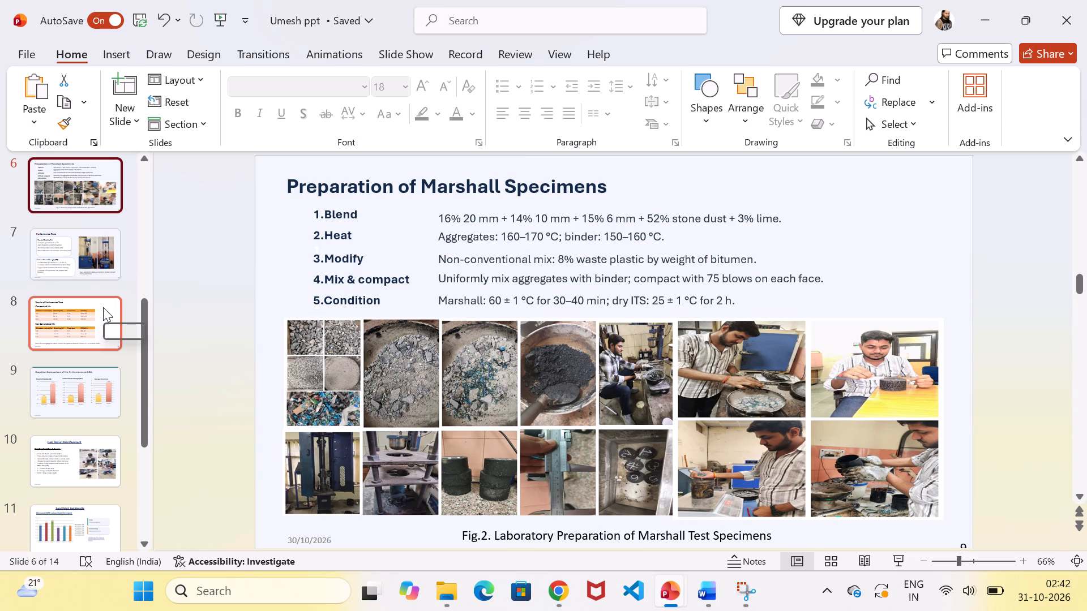
pyautogui.scroll(-1, 103, 307)
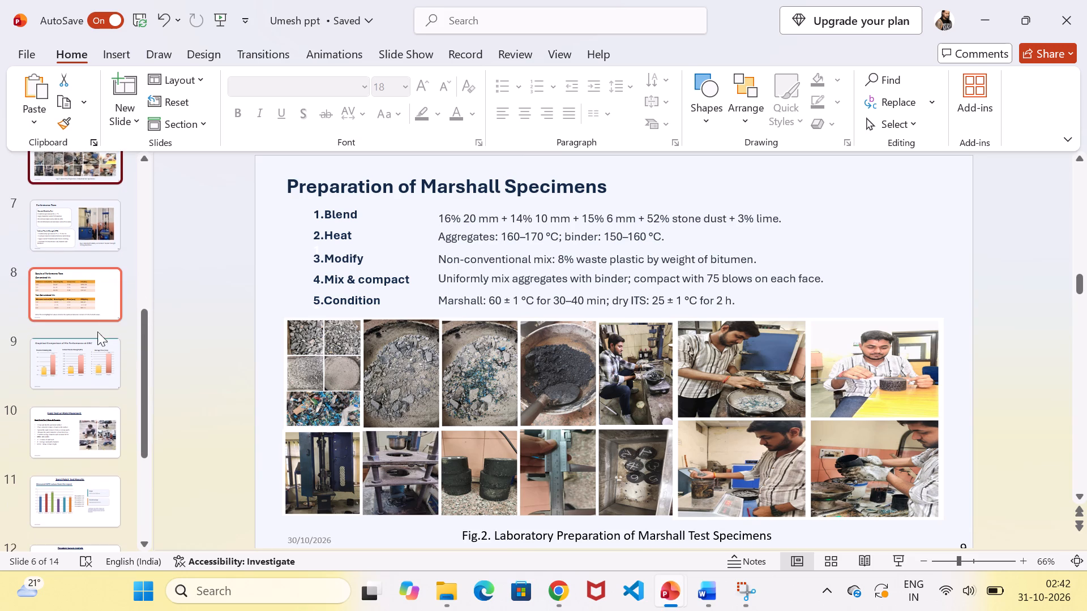
pyautogui.click(86, 428)
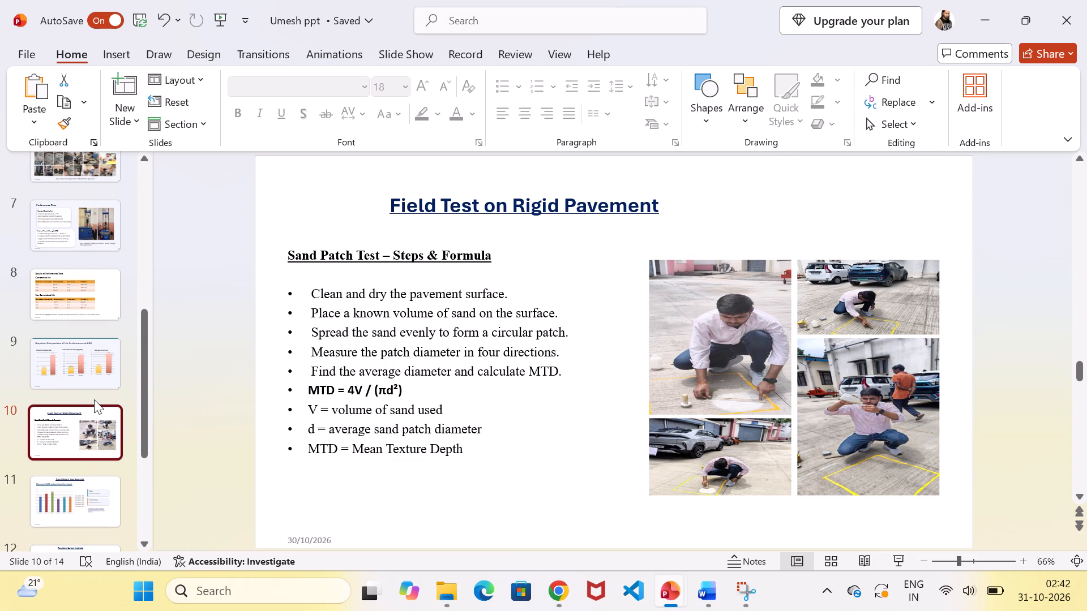
# Copy the "Fig.3" label from the photo caption on the Performance Tests slide.
pyautogui.doubleClick(96, 249)
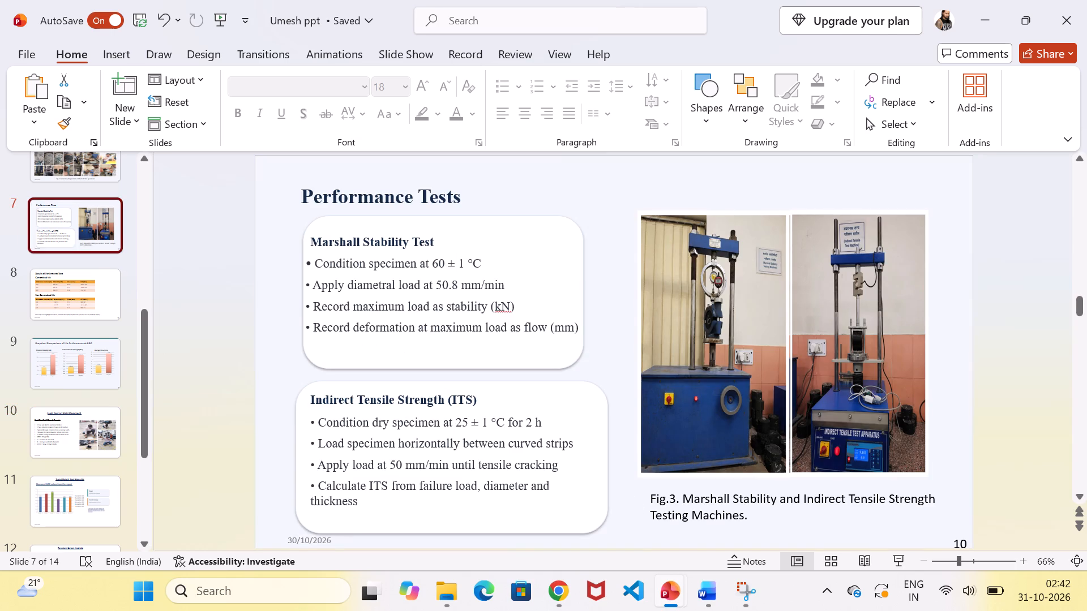
pyautogui.moveTo(651, 497); pyautogui.dragTo(675, 497)
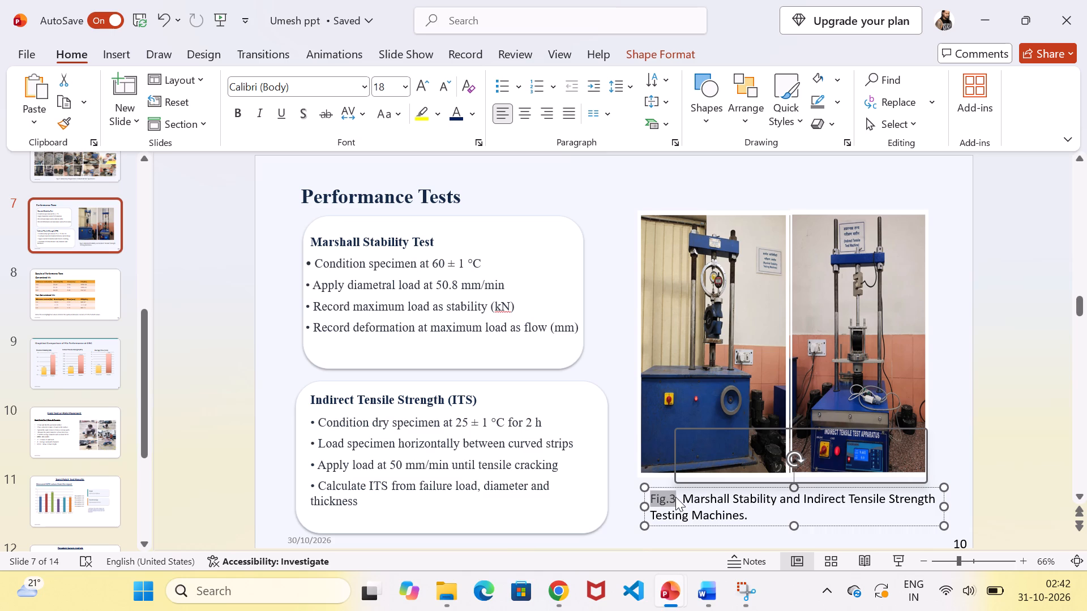
pyautogui.hotkey('ctrl', 'c')
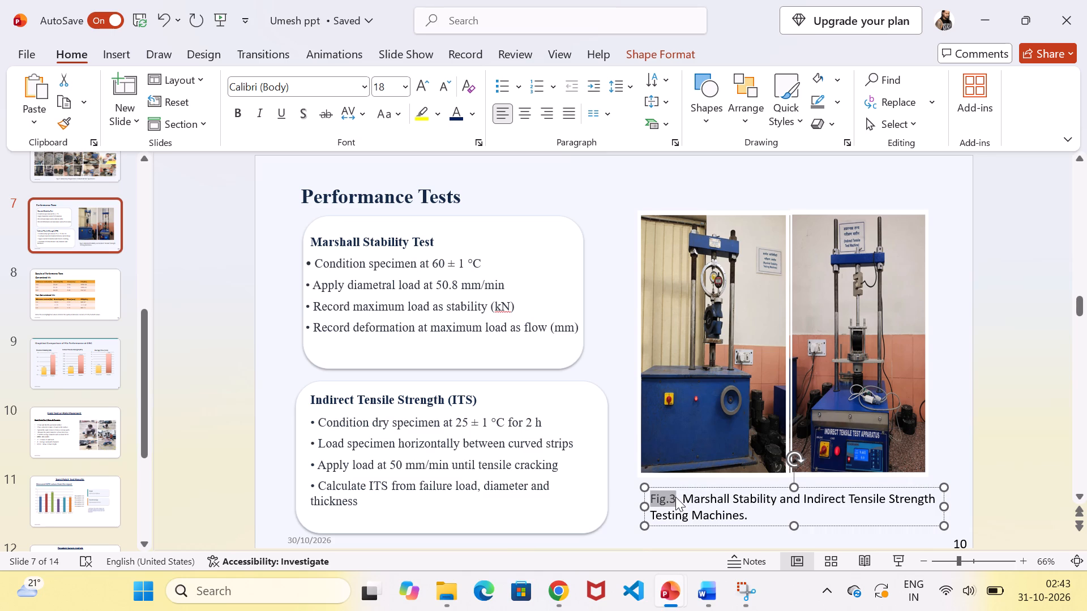
# Extend the lower edge of the content box slightly downward on the Field Test on Rigid Pavement slide.
pyautogui.scroll(-2, 675, 497)
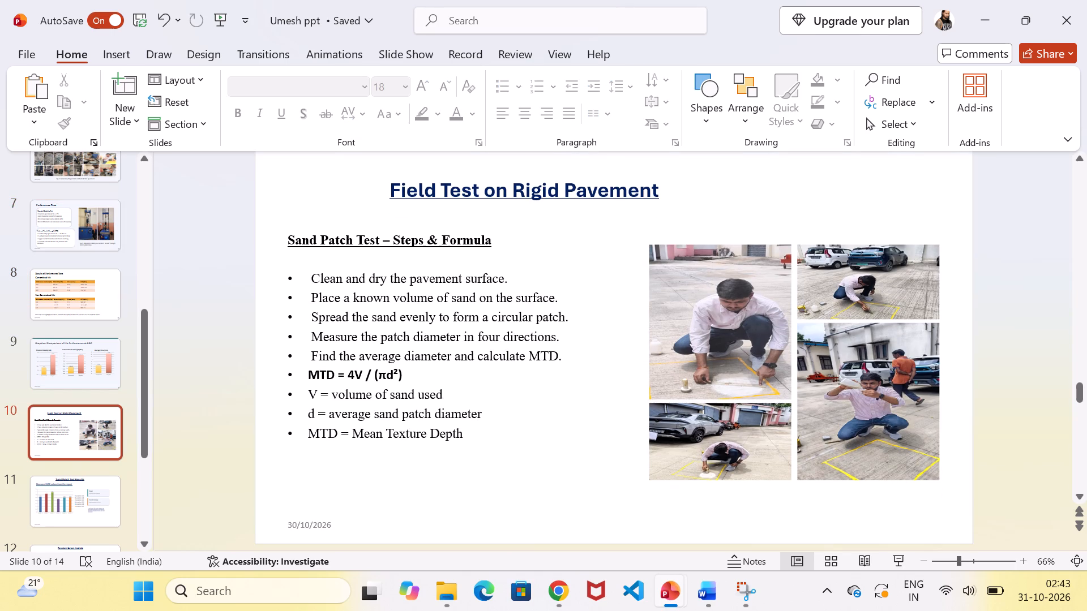
pyautogui.click(701, 494)
pyautogui.click(715, 507)
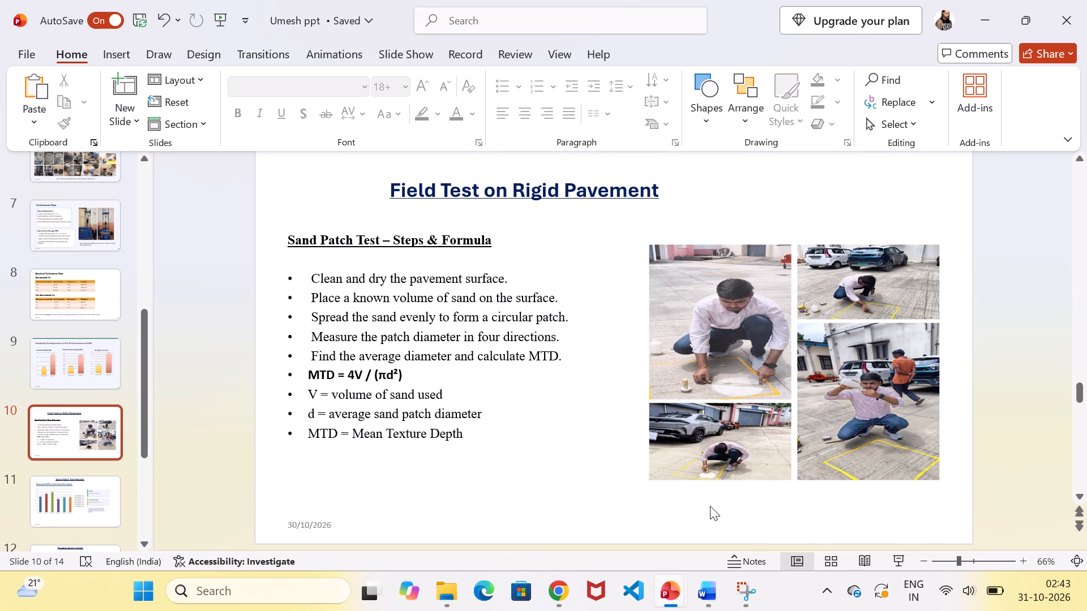
pyautogui.click(671, 492)
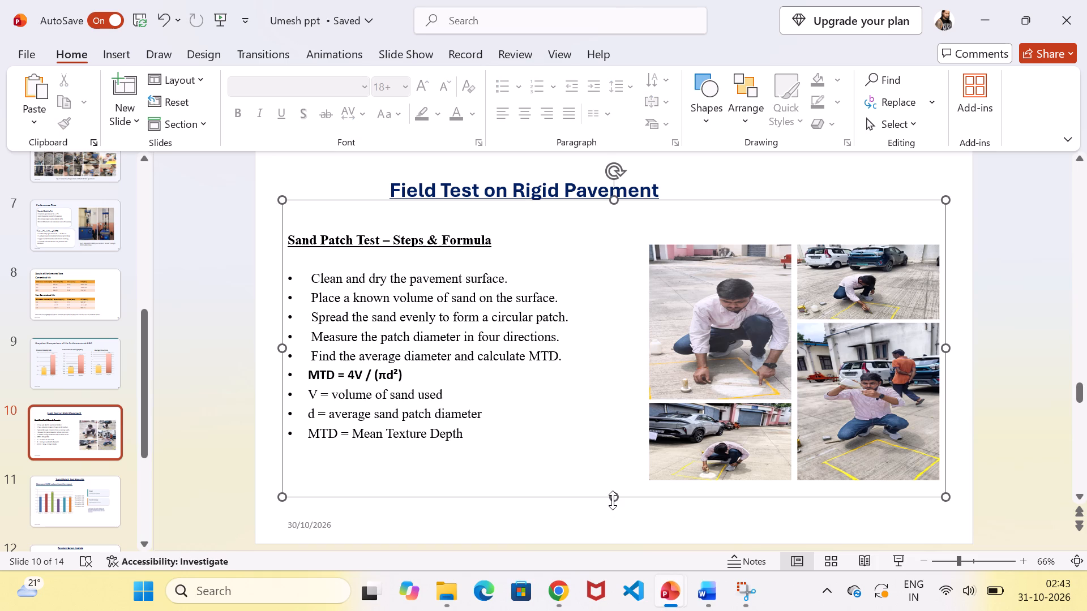
pyautogui.moveTo(613, 498); pyautogui.dragTo(613, 514)
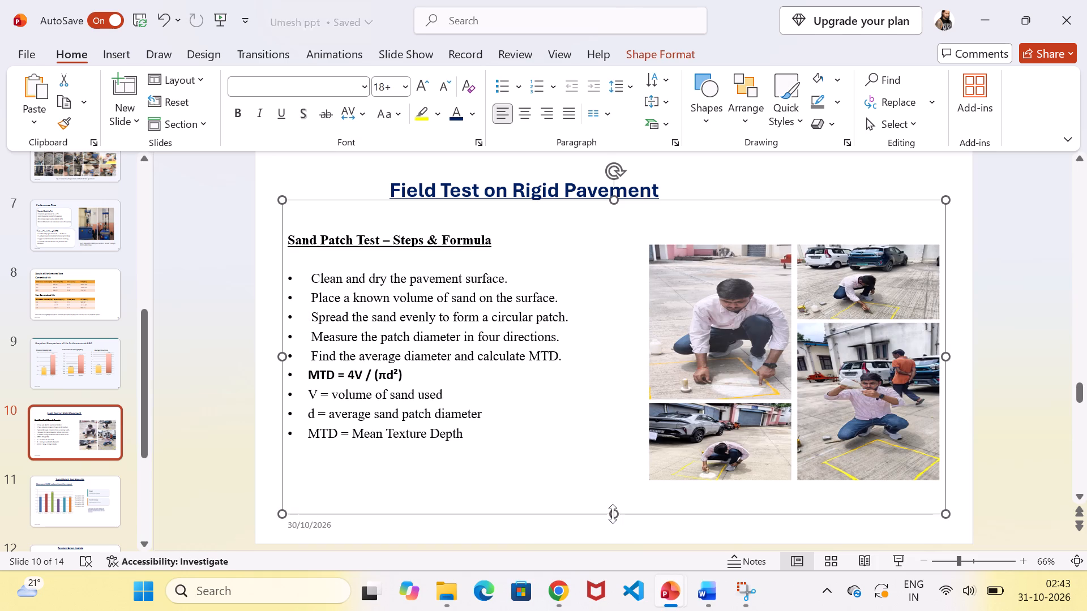
pyautogui.click(702, 490)
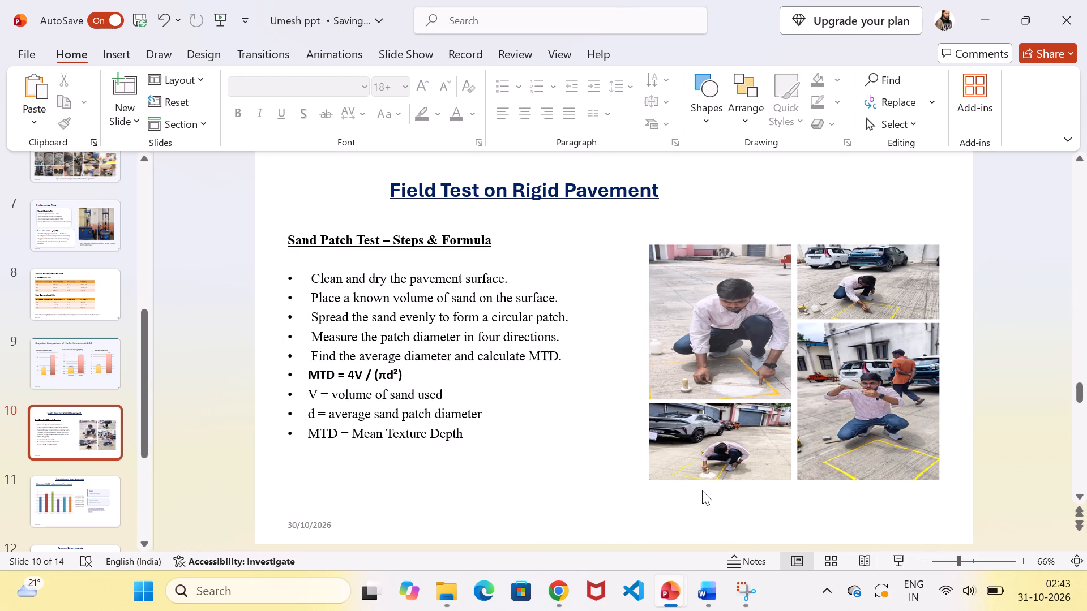
# Paste the copied "Fig.3" label as a text box onto the Field Test on Rigid Pavement slide.
pyautogui.click(702, 490)
pyautogui.hotkey('ctrl', 'v')
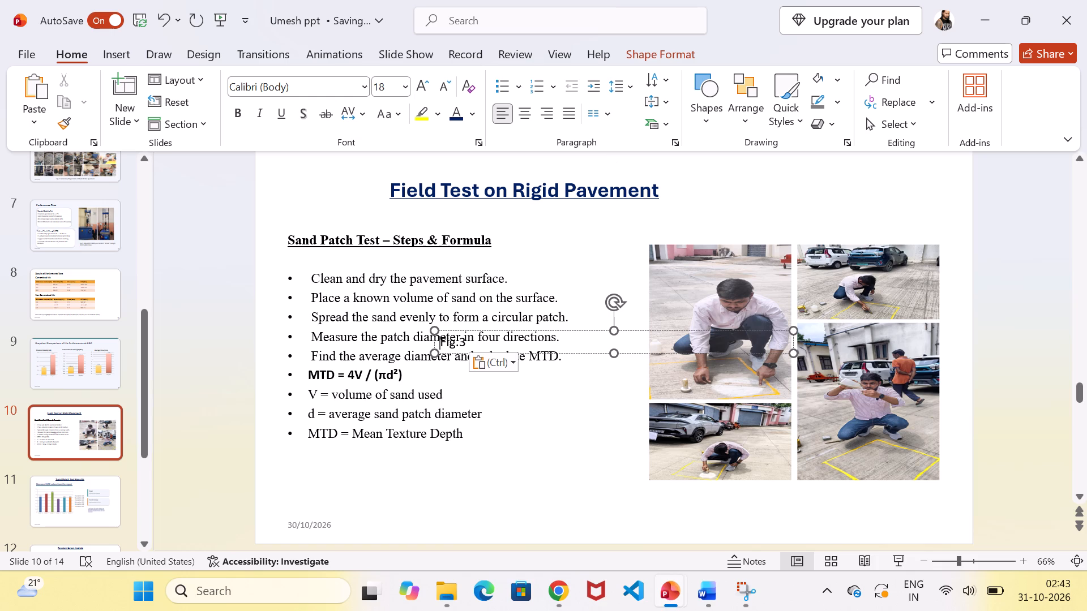
# Move the pasted "Fig.3" text box to just beneath the photo collage on the Field Test on Rigid Pavement slide.
pyautogui.moveTo(586, 329); pyautogui.dragTo(844, 531)
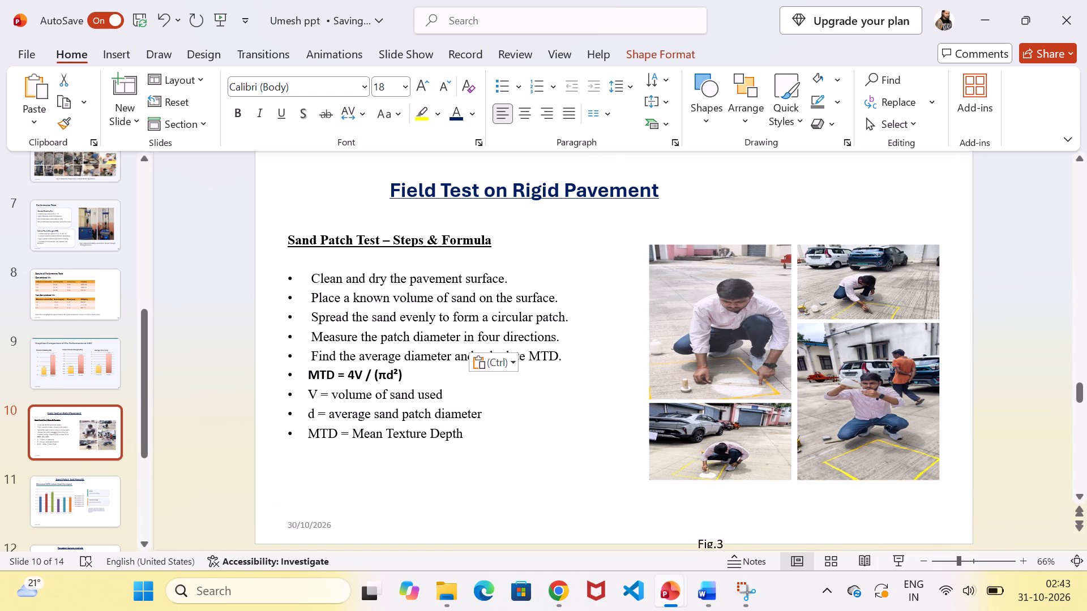
pyautogui.moveTo(844, 531); pyautogui.dragTo(812, 486)
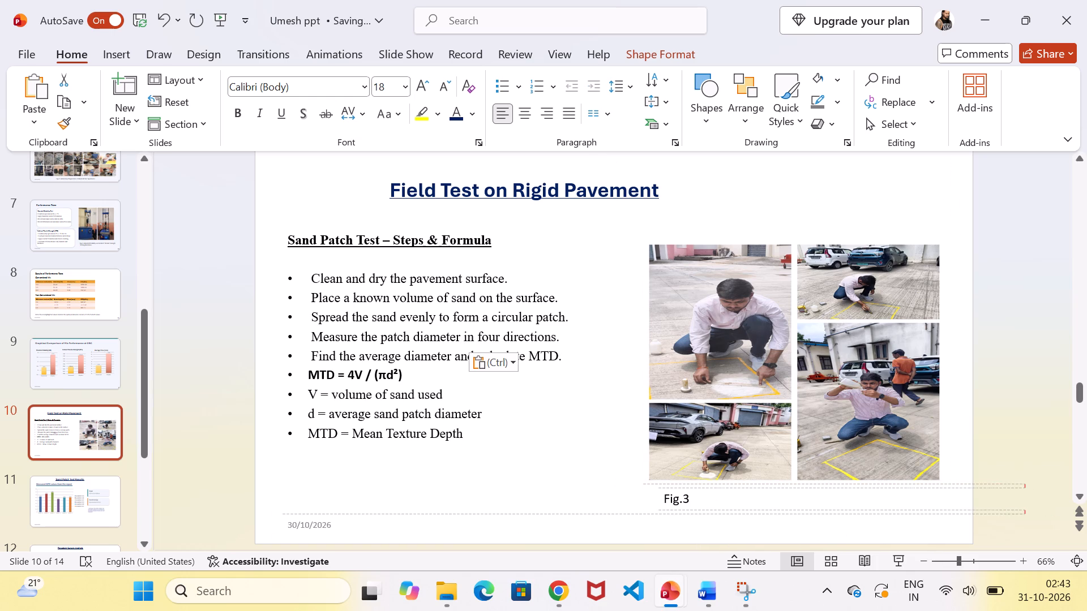
pyautogui.moveTo(812, 486); pyautogui.dragTo(814, 480)
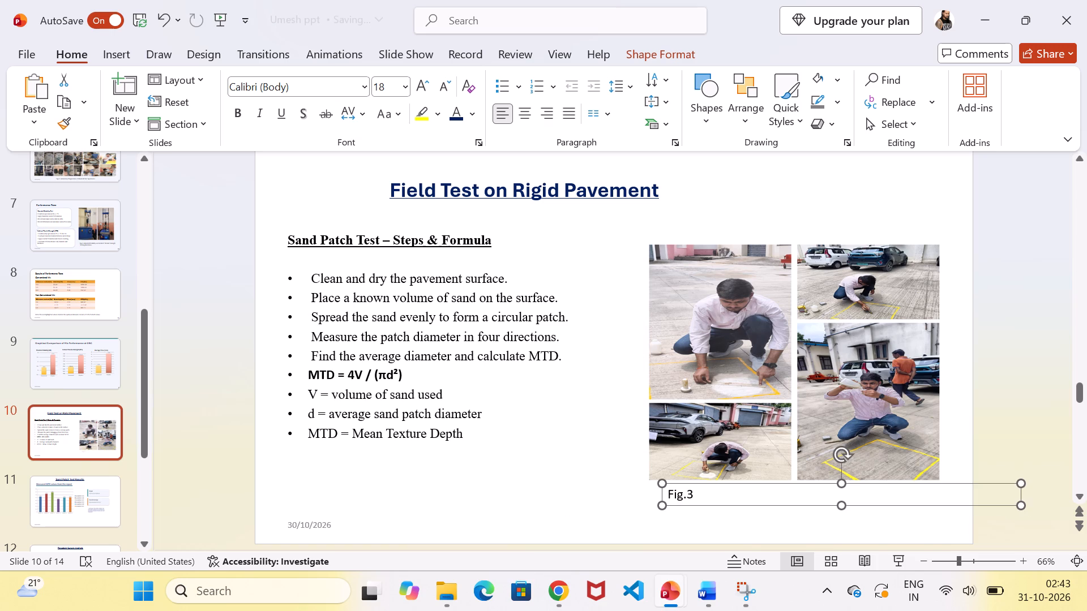
pyautogui.click(738, 488)
pyautogui.click(717, 522)
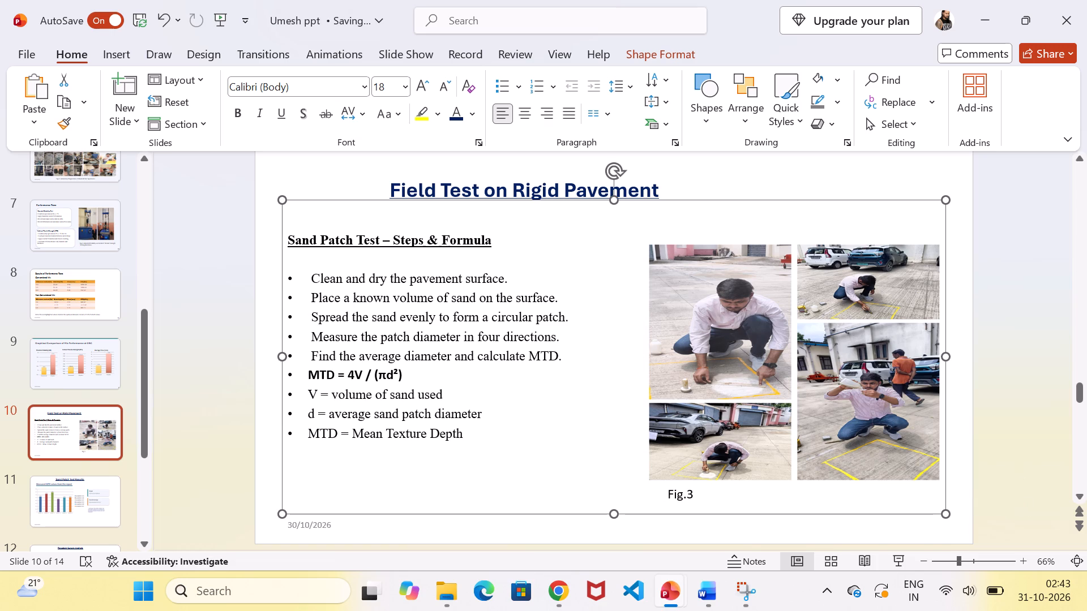
# Complete the figure label beneath the field-test photos as "Fig.3 Sand Patch Test".
pyautogui.click(717, 497)
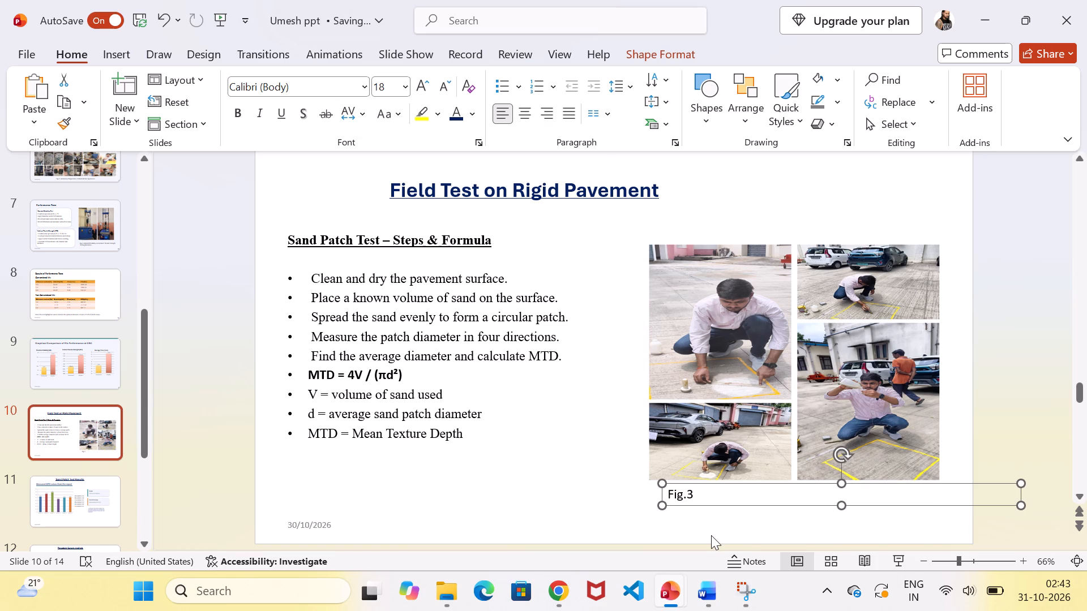
pyautogui.click(711, 535)
pyautogui.click(709, 502)
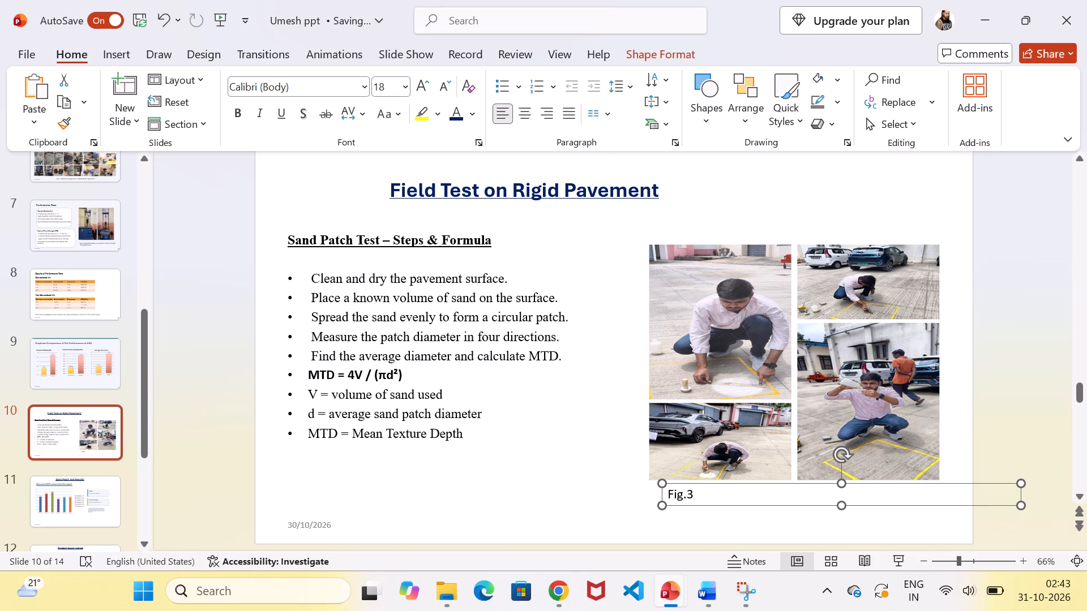
pyautogui.press('space')
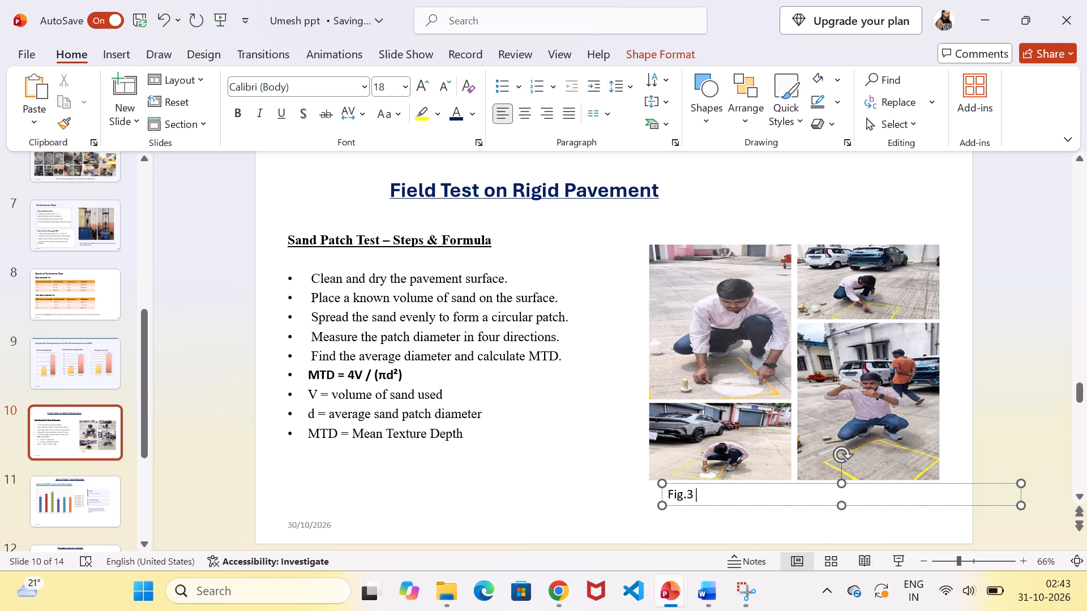
pyautogui.press('s')
pyautogui.press('a')
pyautogui.press('BackSpace')
pyautogui.write('am')
pyautogui.press('BackSpace')
pyautogui.write('nd')
pyautogui.press('space')
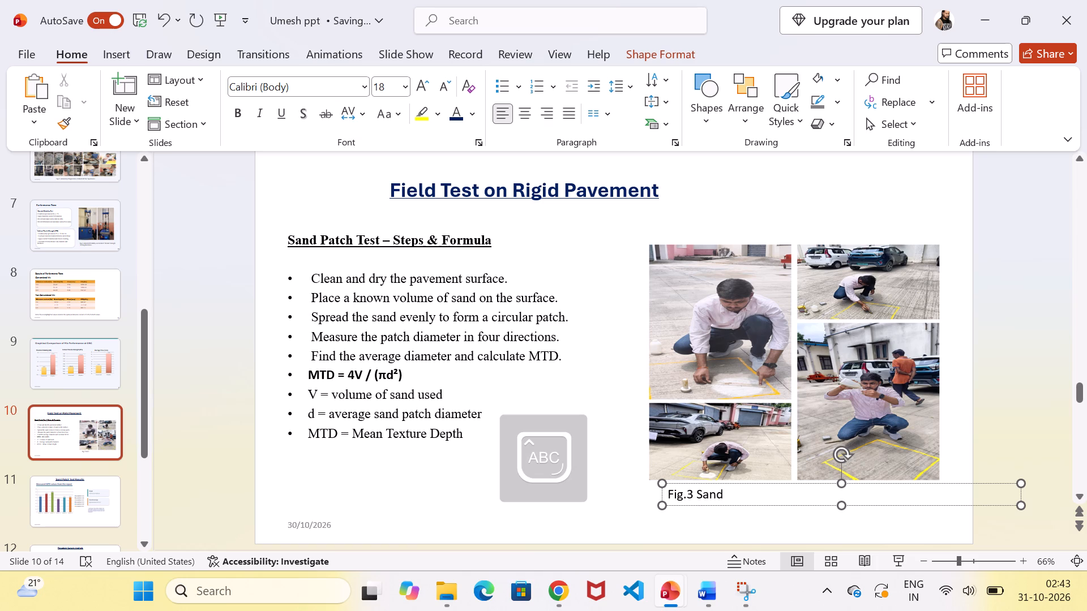
pyautogui.press('p')
pyautogui.write('atch')
pyautogui.press('space')
pyautogui.press('r')
pyautogui.press('BackSpace')
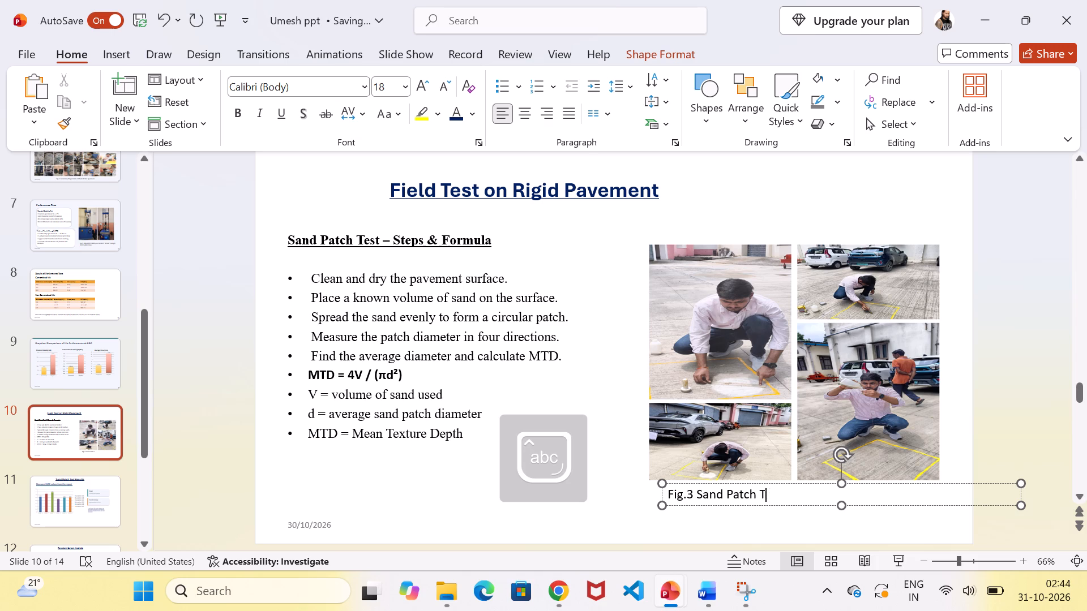
pyautogui.write('est')
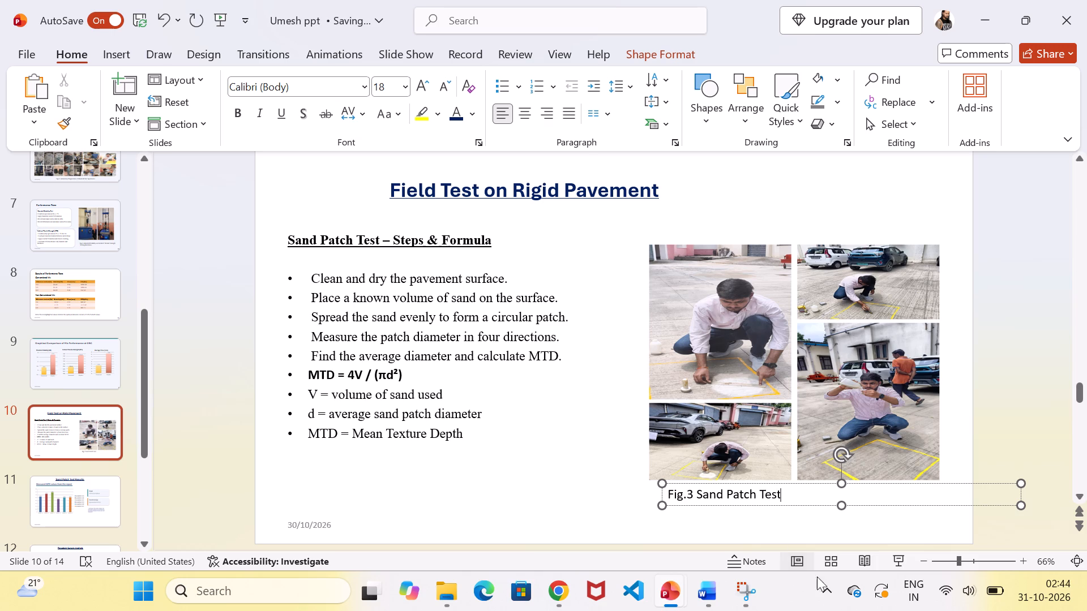
pyautogui.click(546, 511)
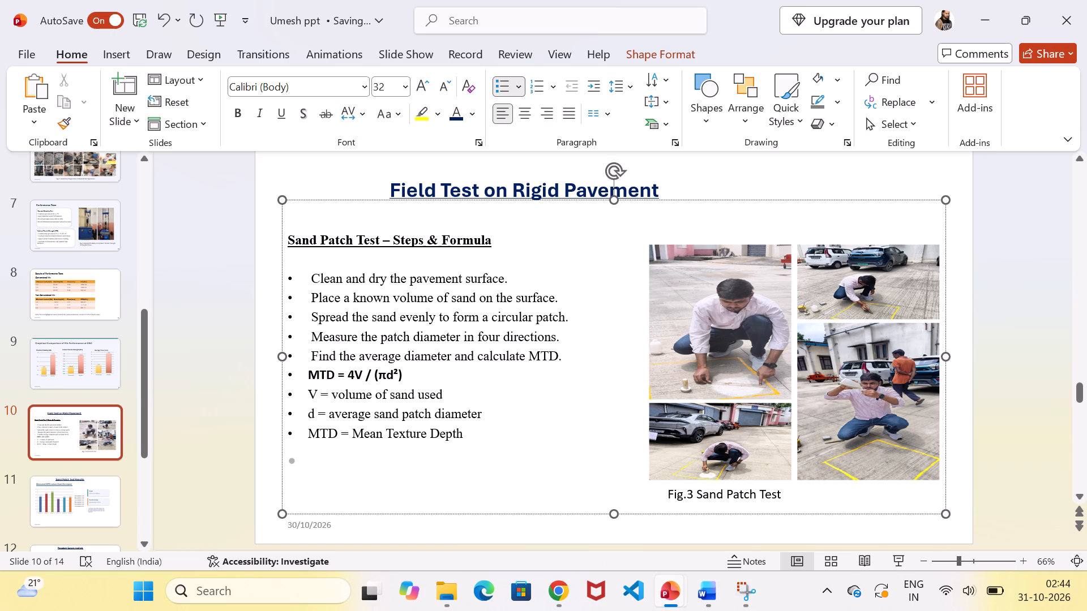
# Check the figure caption's numbering and wording on the Performance Tests slide, and return to the Field Test on Rigid Pavement slide.
pyautogui.scroll(2, 729, 216)
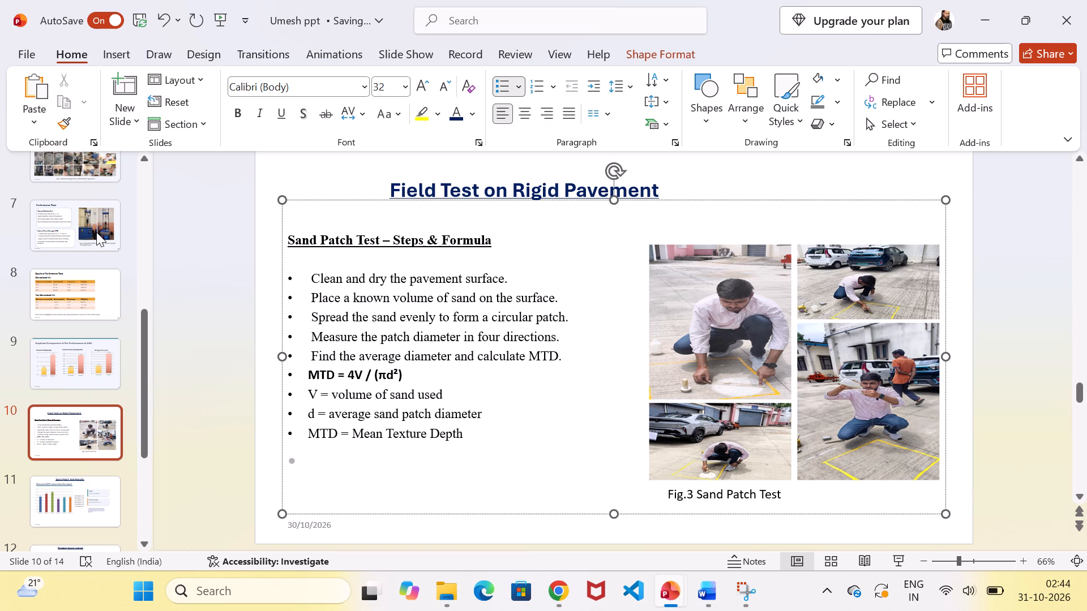
pyautogui.click(96, 232)
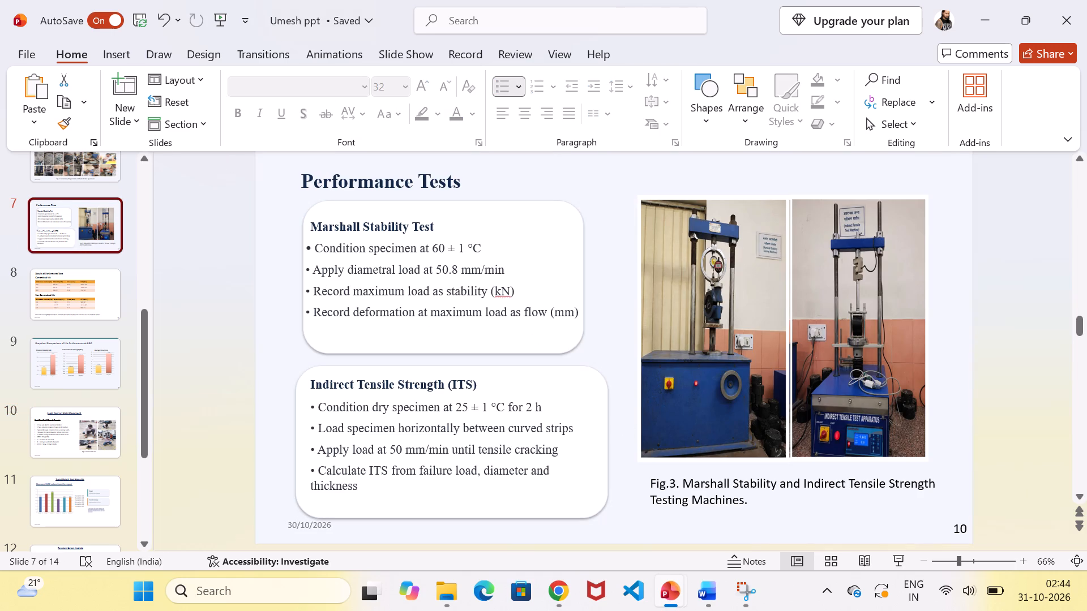
pyautogui.moveTo(679, 485); pyautogui.dragTo(795, 481)
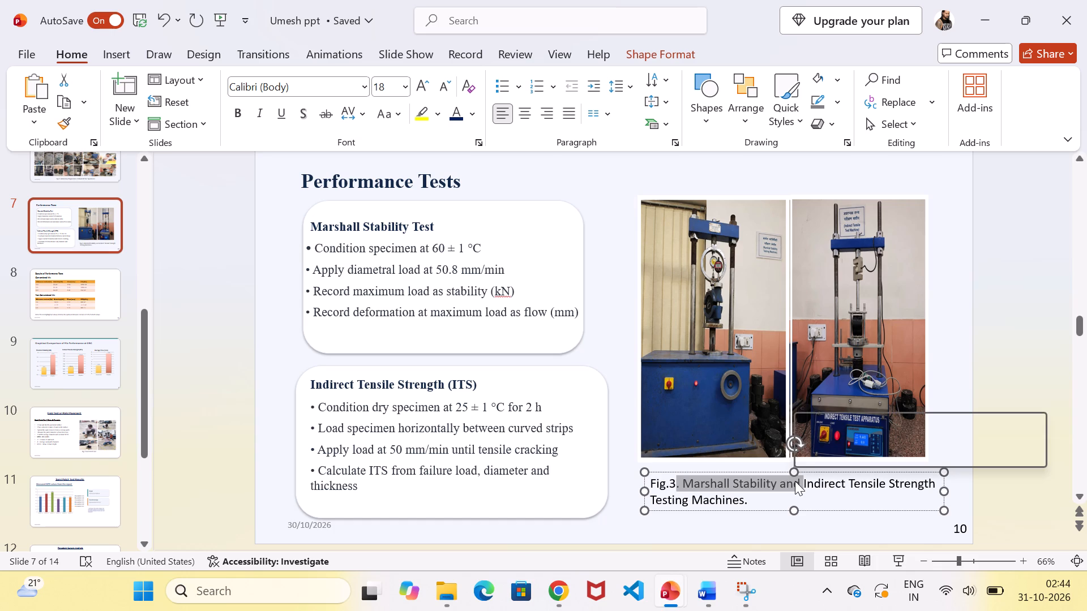
pyautogui.click(795, 529)
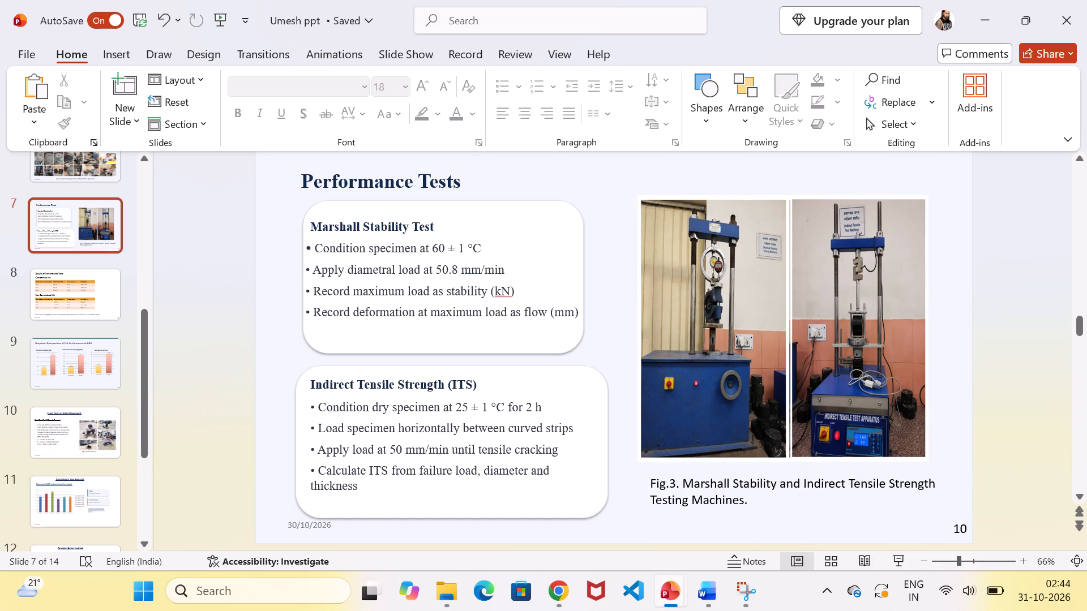
pyautogui.scroll(-2, 652, 483)
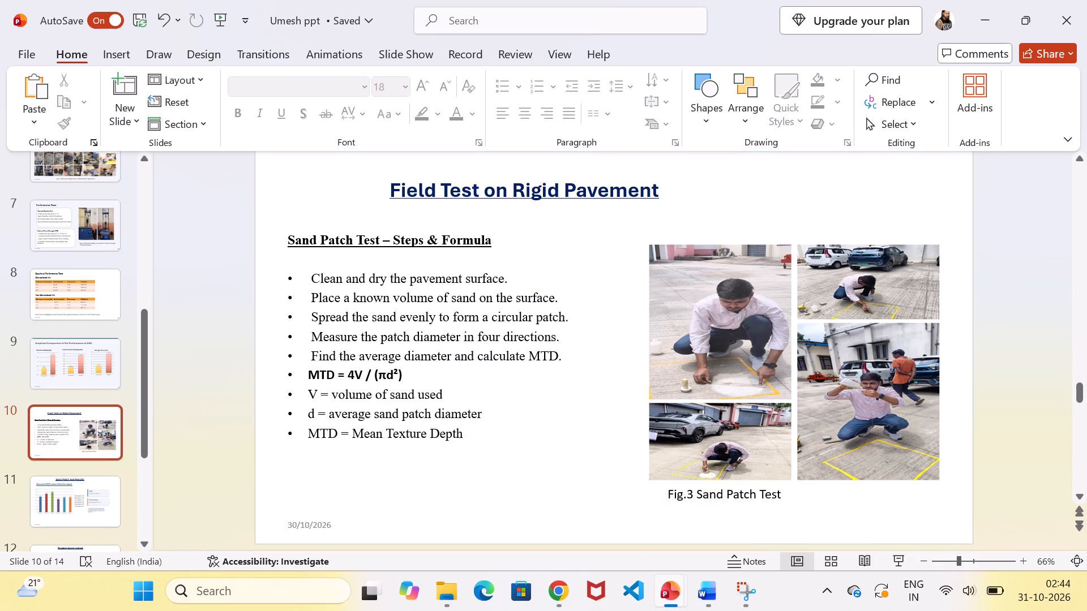
# Centre-align the "Fig.3 Sand Patch Test" caption text within its box.
pyautogui.moveTo(668, 492); pyautogui.dragTo(776, 489)
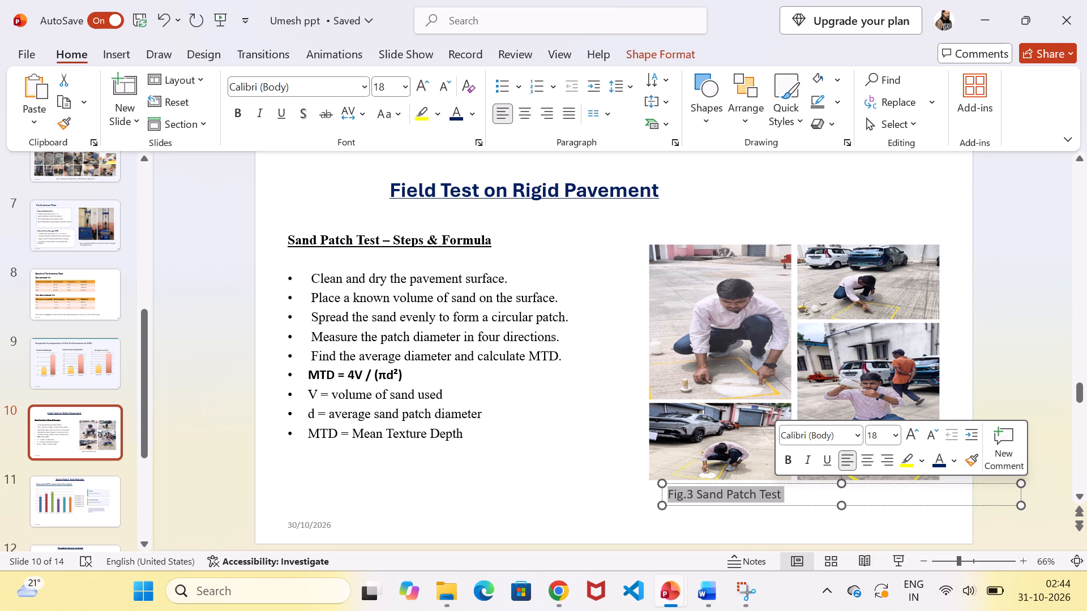
pyautogui.click(873, 464)
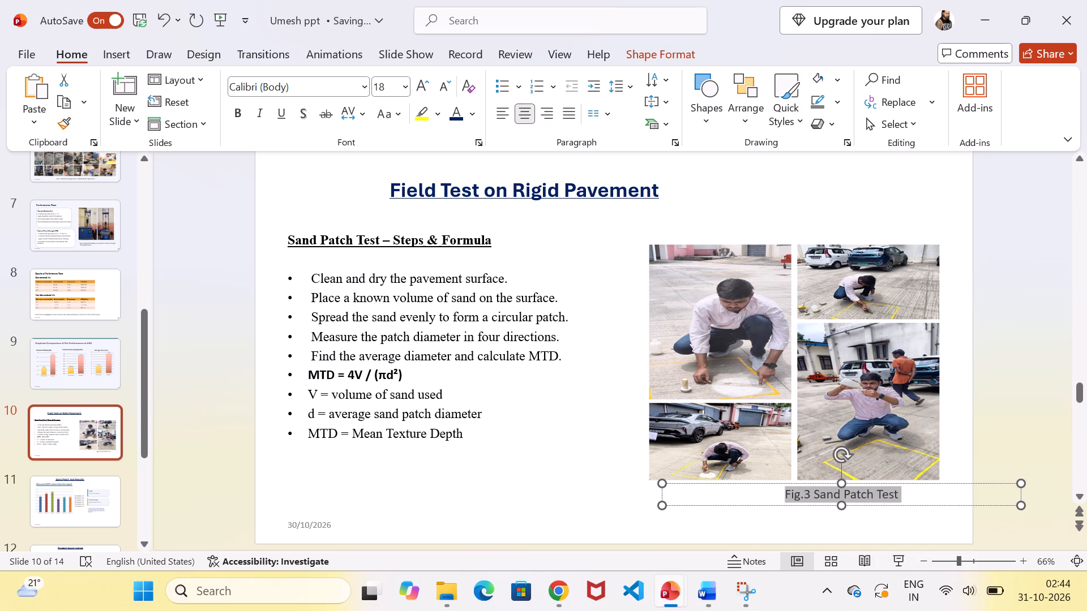
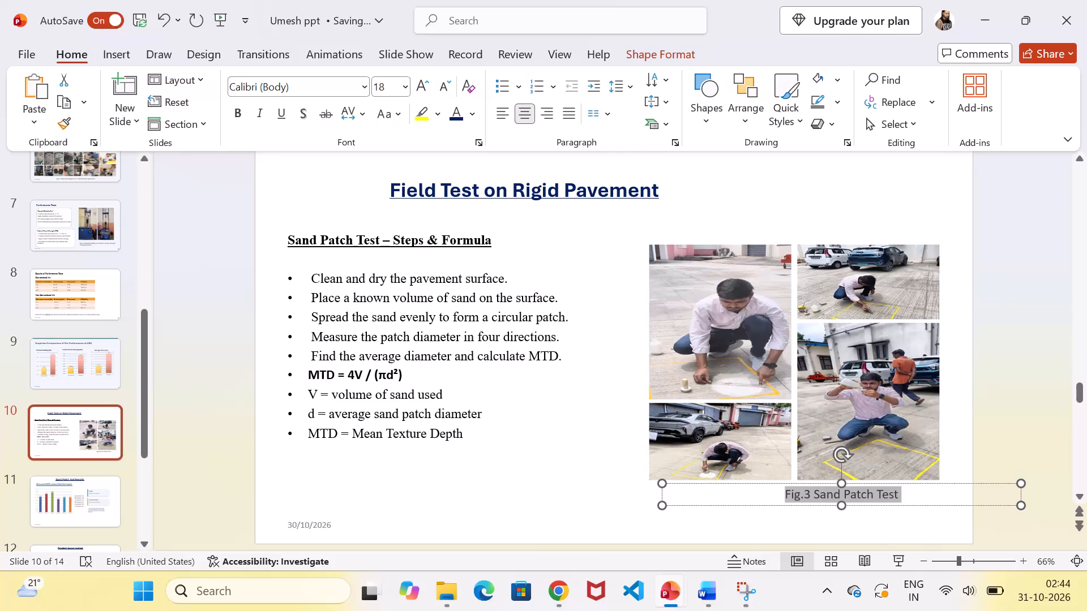
# Left-align the "Fig.3 Sand Patch Test" caption text within its box.
pyautogui.click(503, 119)
pyautogui.click(522, 458)
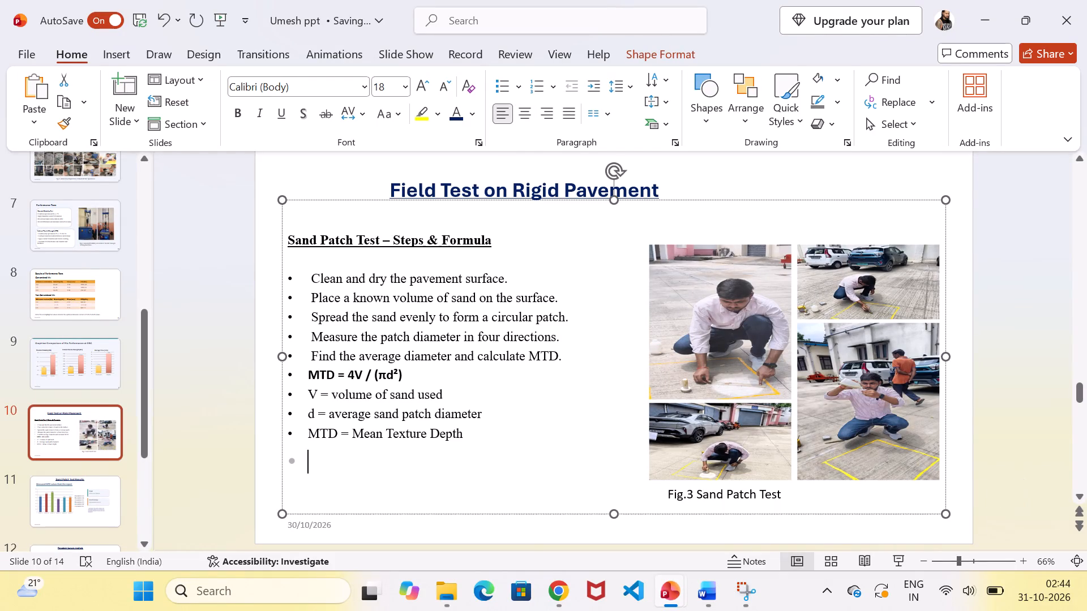
# Change the footer date on the Field Test on Rigid Pavement slide to 31/10/2026.
pyautogui.click(295, 523)
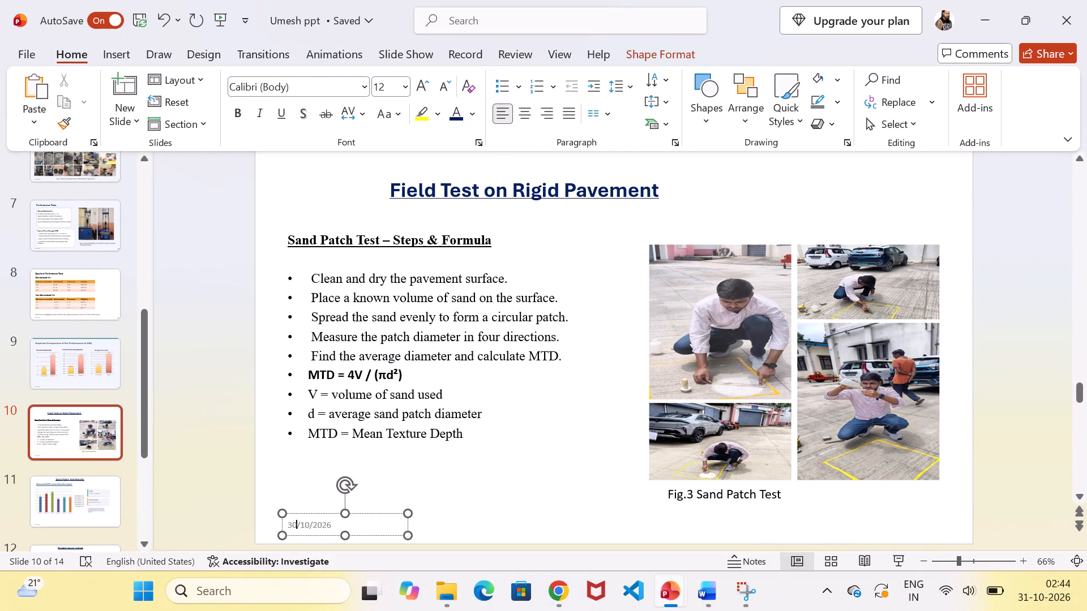
pyautogui.click(295, 523)
pyautogui.press('BackSpace')
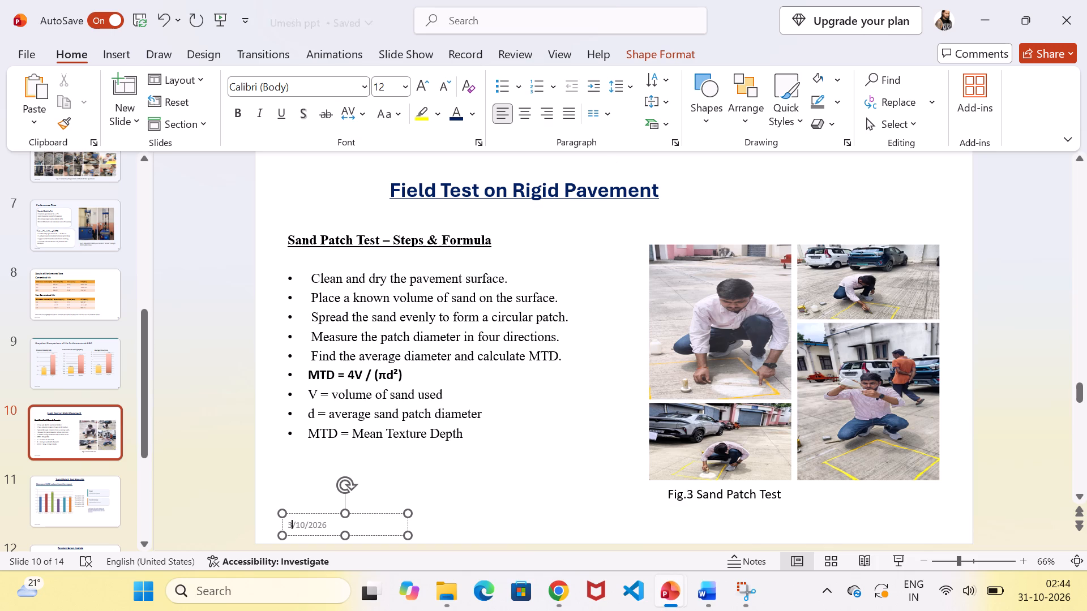
pyautogui.press('1')
# Change the footer date on the Graphical Comparison of Mix Performance at OBC slide to 31/10/2026.
pyautogui.scroll(2, 443, 390)
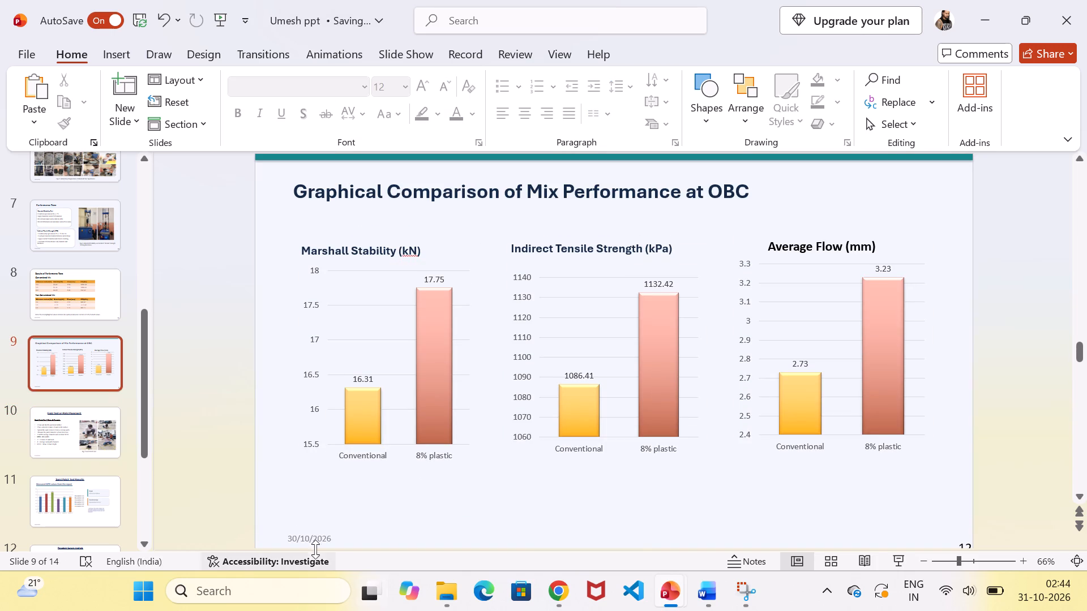
pyautogui.click(298, 536)
pyautogui.press('BackSpace')
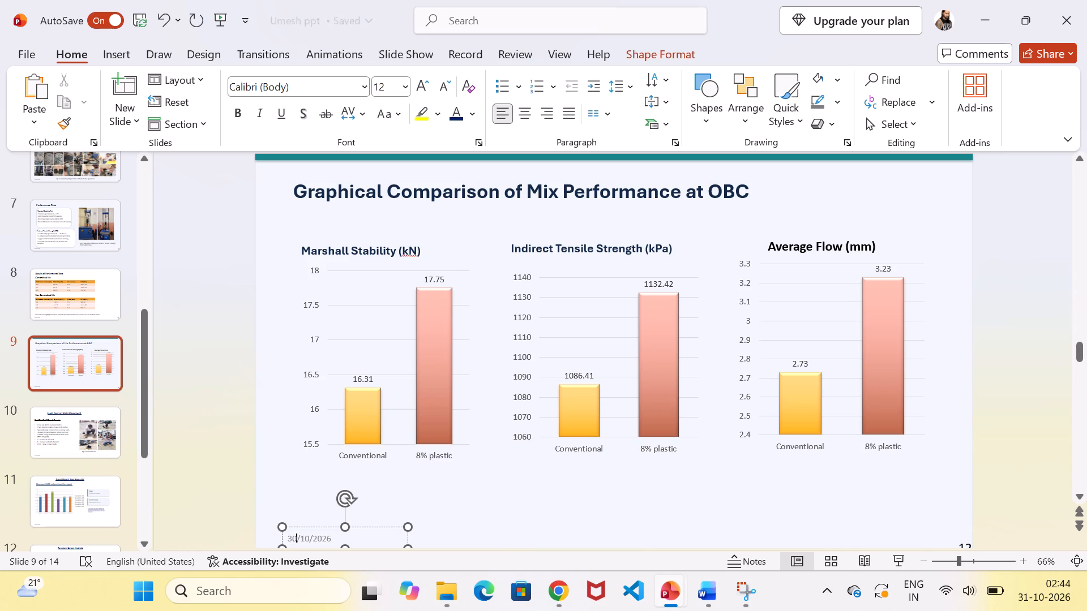
pyautogui.press('1')
# Look through the earlier slides for their dates and heading formatting, and return to the Field Test on Rigid Pavement slide.
pyautogui.scroll(1, 506, 352)
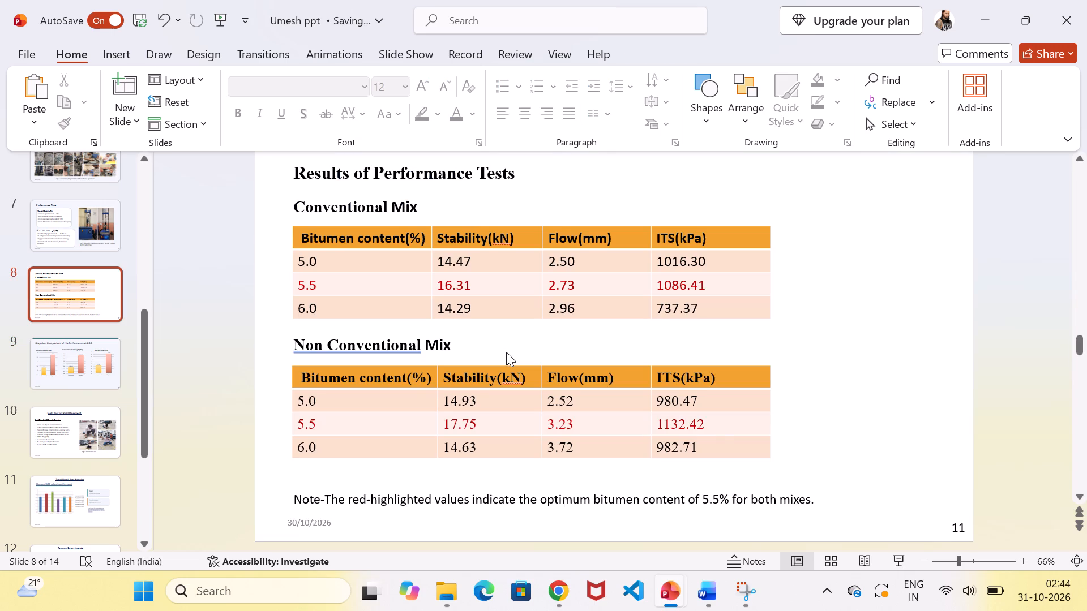
pyautogui.scroll(3, 506, 352)
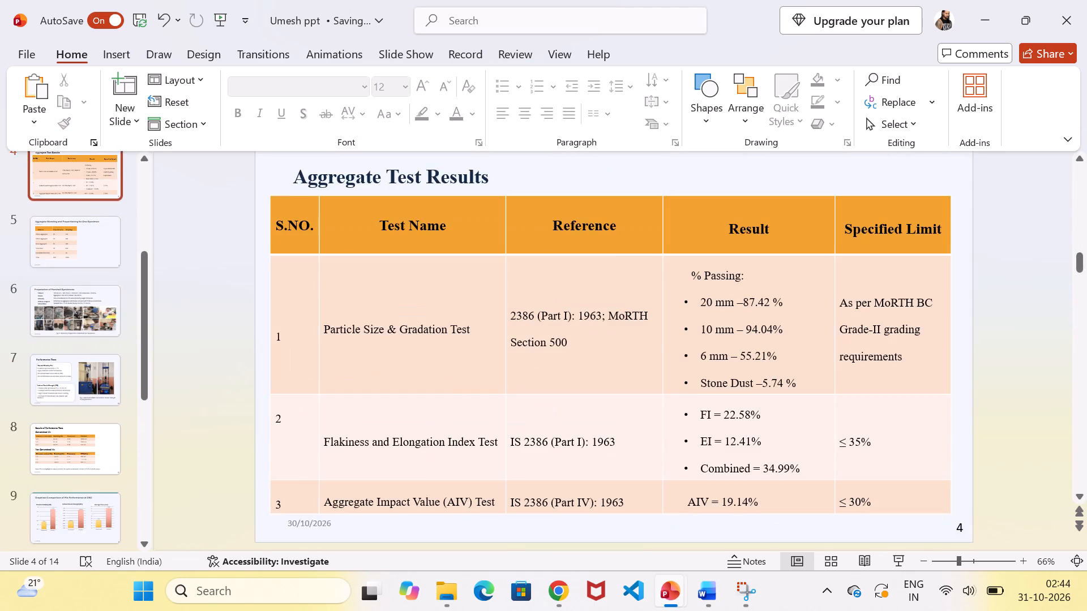
pyautogui.scroll(2, 506, 352)
pyautogui.scroll(-4, 506, 352)
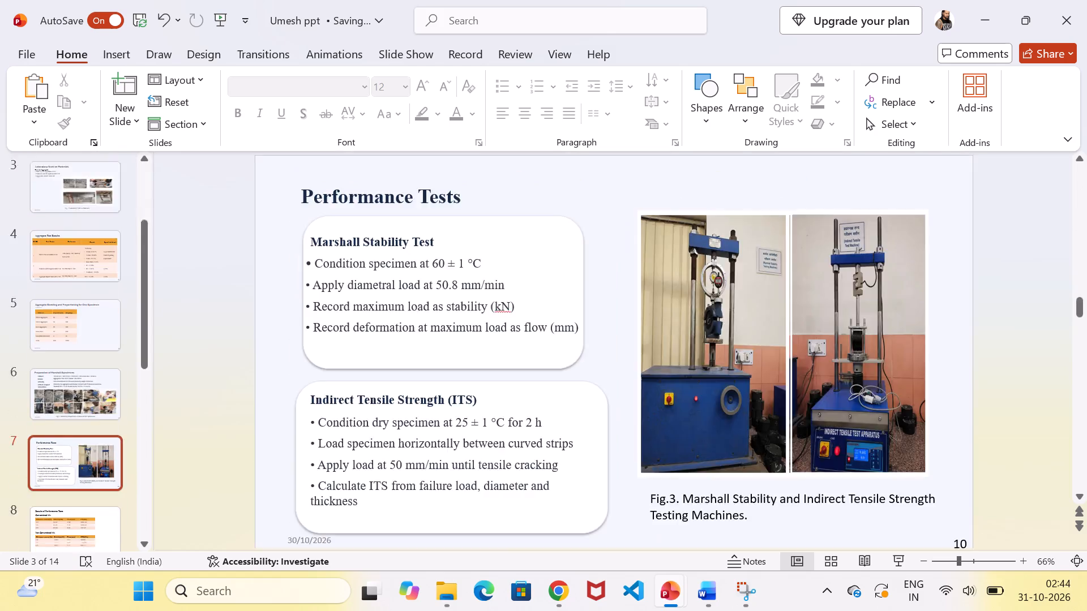
pyautogui.scroll(-2, 506, 352)
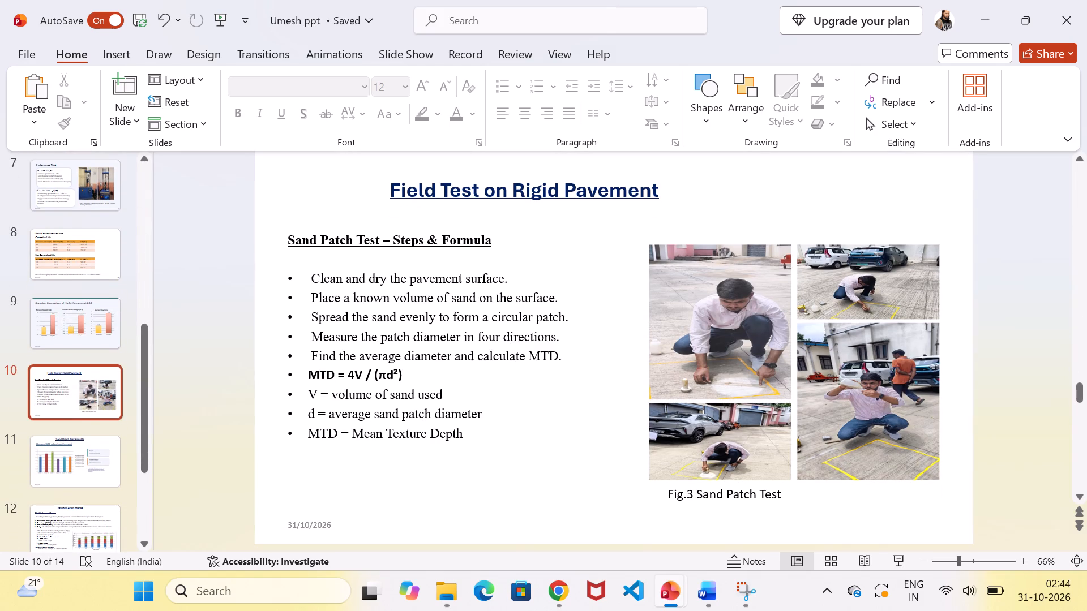
# Remove the underline from the "Field Test on Rigid Pavement" title and the "Sand Patch Test – Steps & Formula" heading.
pyautogui.moveTo(391, 191); pyautogui.dragTo(647, 189)
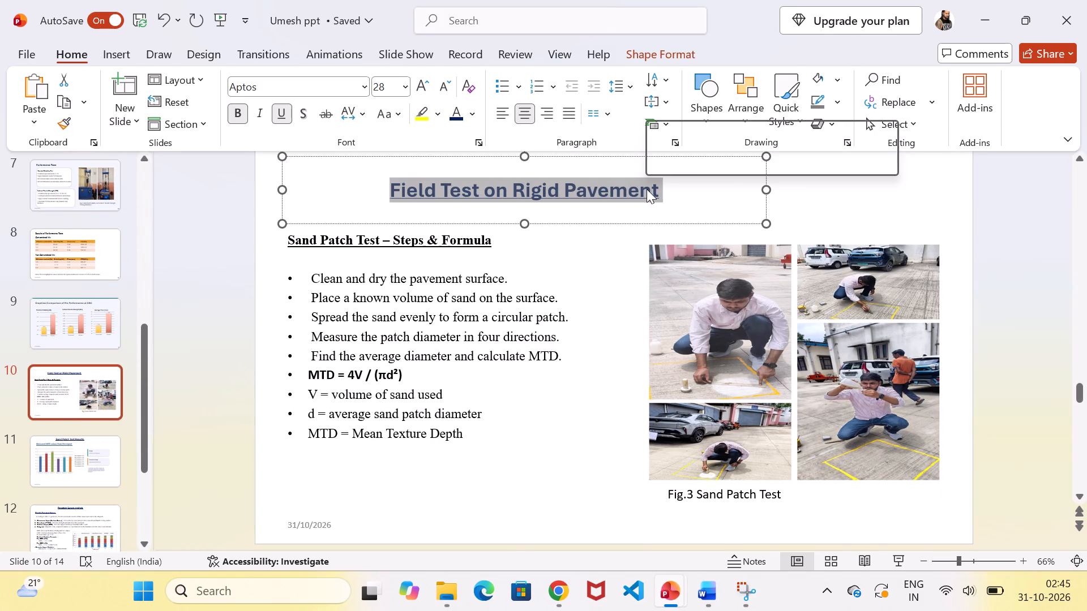
pyautogui.click(275, 114)
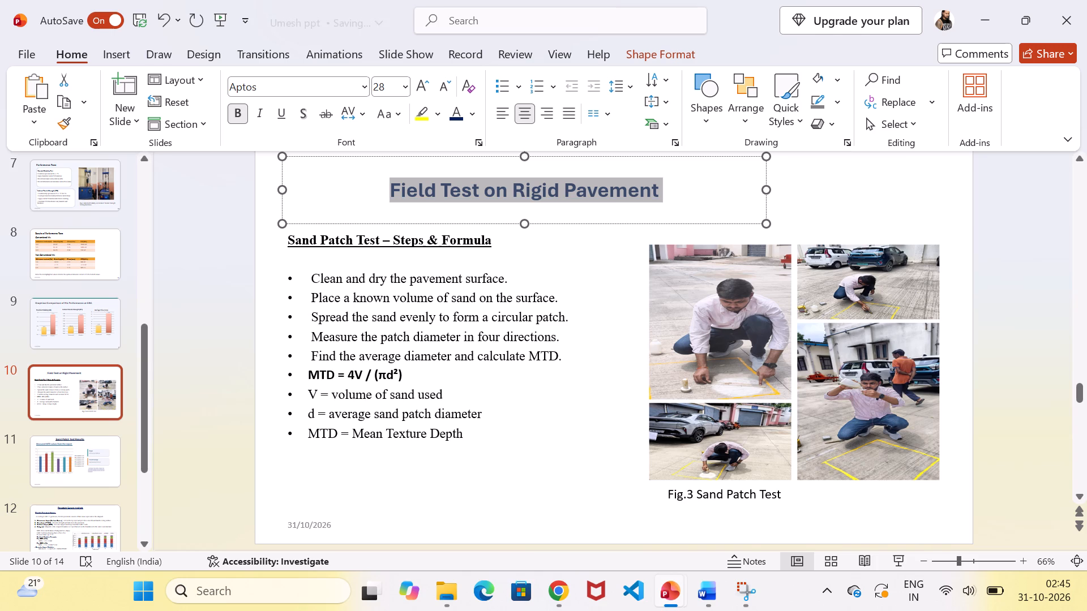
pyautogui.moveTo(292, 236); pyautogui.dragTo(474, 244)
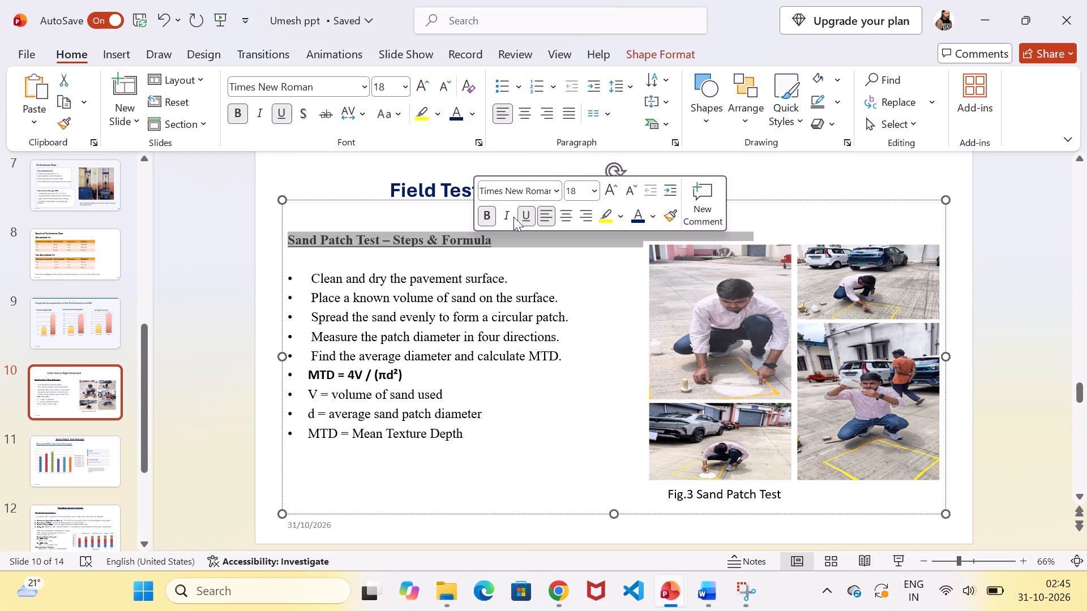
pyautogui.click(524, 215)
pyautogui.click(247, 246)
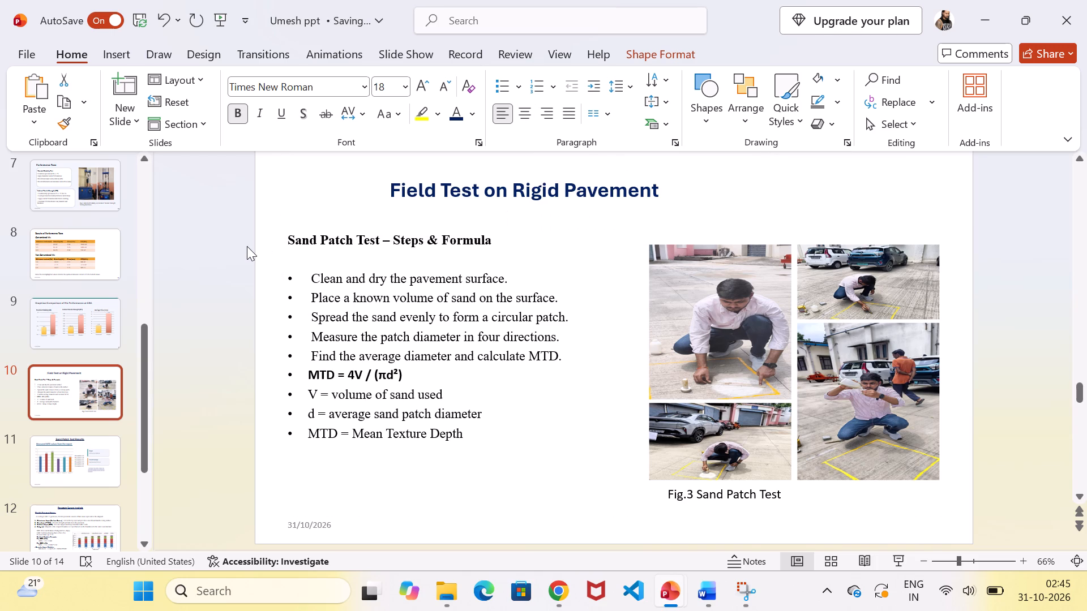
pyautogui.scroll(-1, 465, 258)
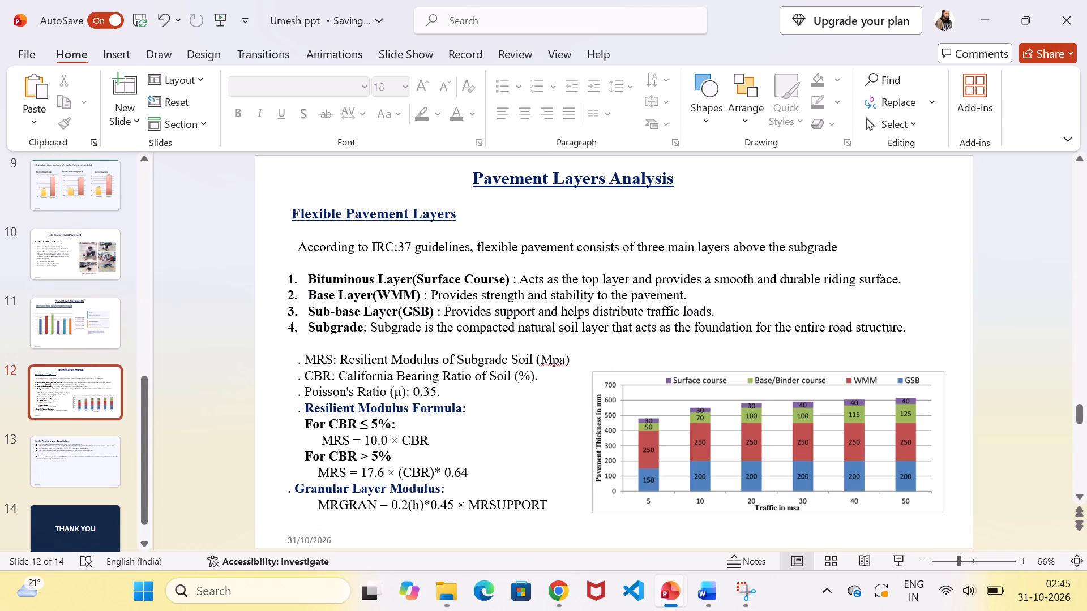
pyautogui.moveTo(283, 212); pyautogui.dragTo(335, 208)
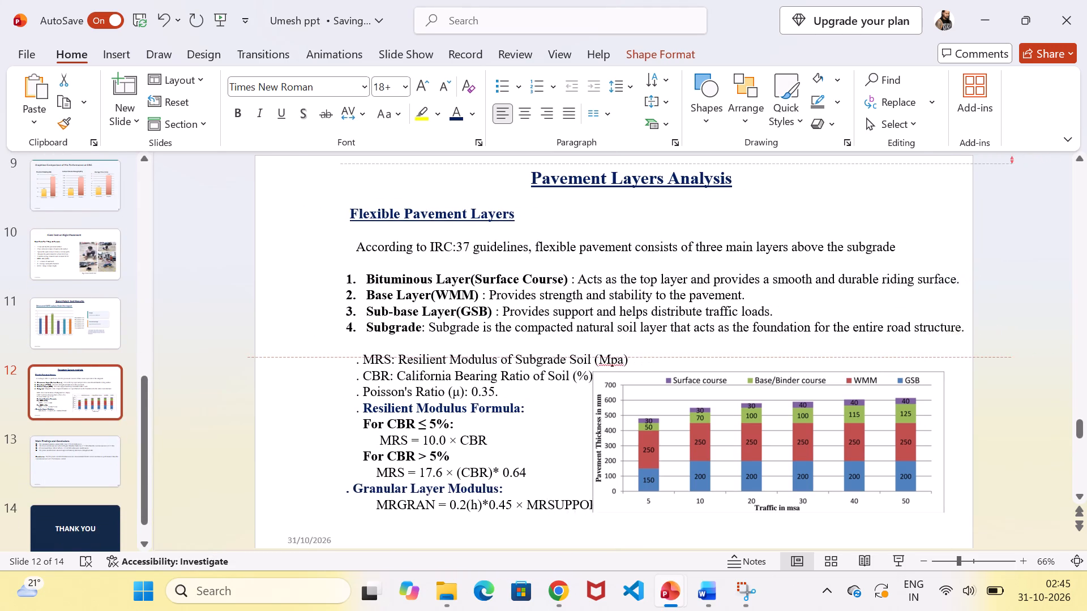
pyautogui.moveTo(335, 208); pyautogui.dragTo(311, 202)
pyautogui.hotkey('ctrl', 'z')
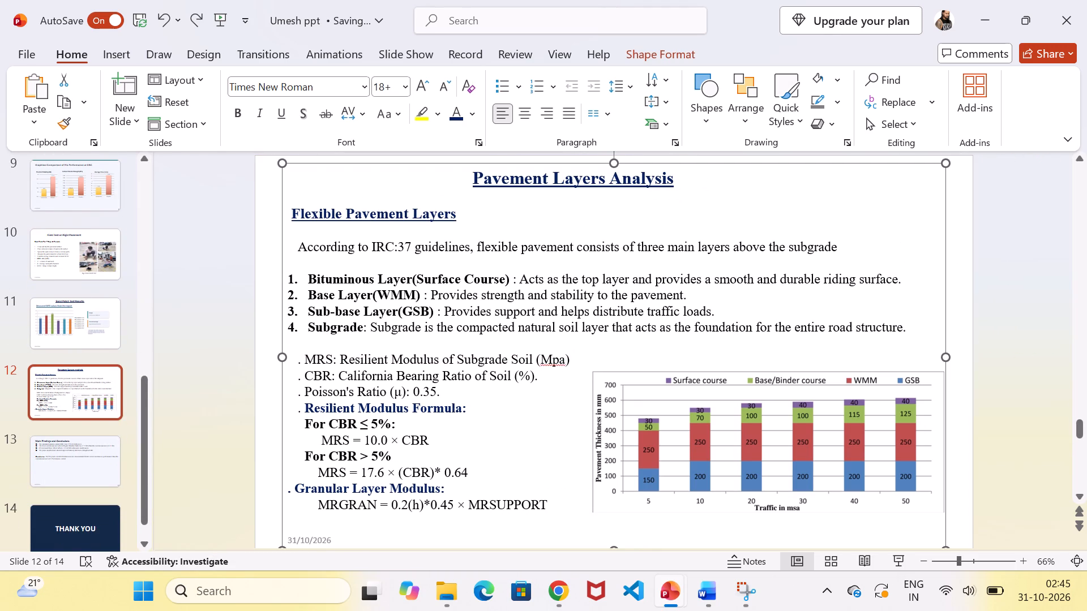
# Remove the underline from the "Flexible Pavement Layers" heading on the Pavement Layers Analysis slide.
pyautogui.moveTo(297, 211); pyautogui.dragTo(440, 222)
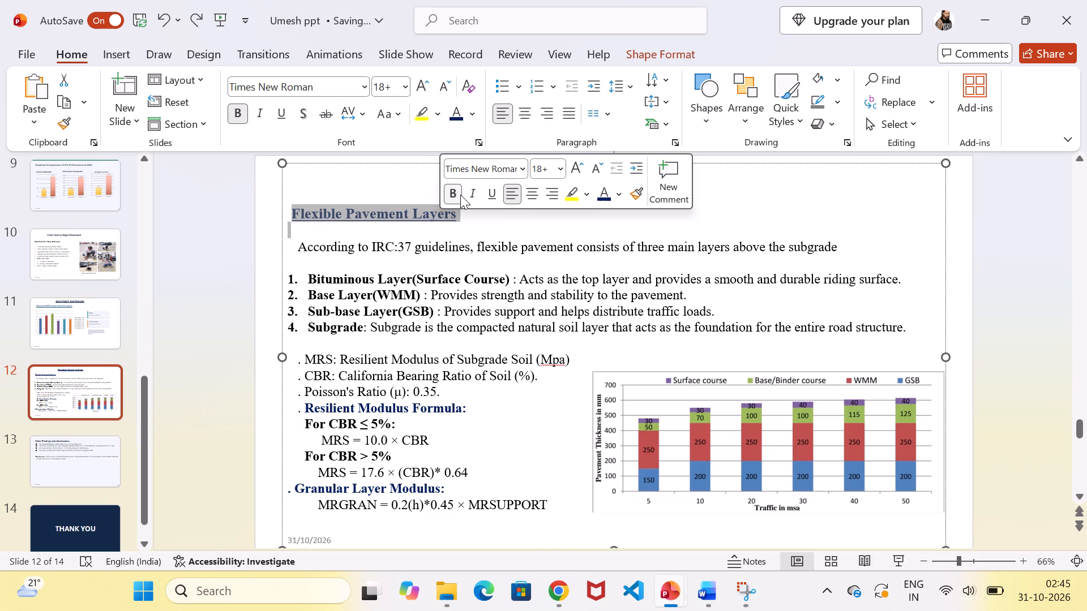
pyautogui.click(493, 192)
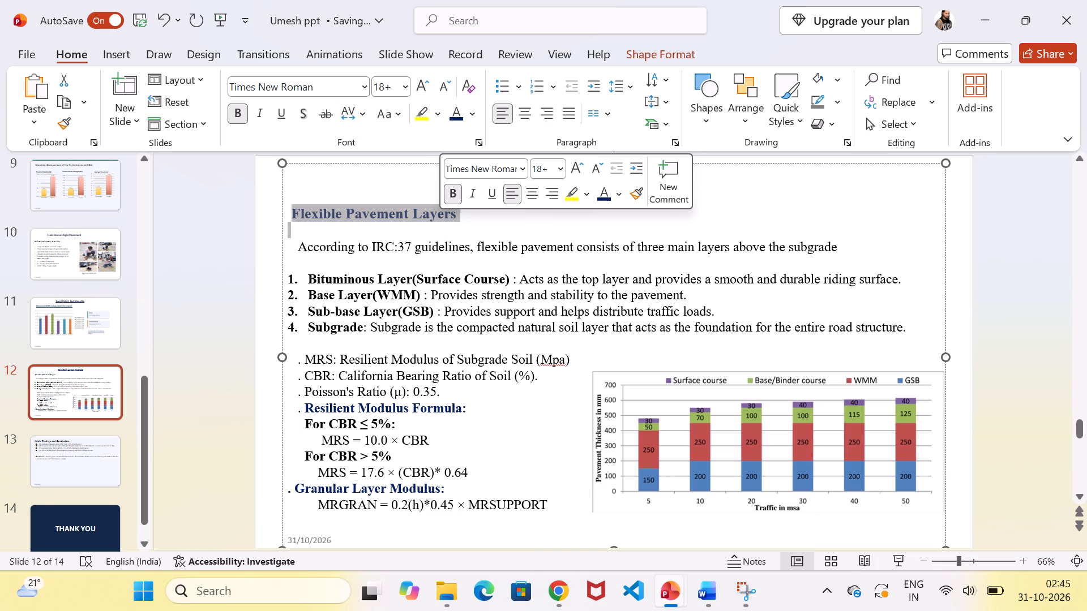
pyautogui.click(537, 210)
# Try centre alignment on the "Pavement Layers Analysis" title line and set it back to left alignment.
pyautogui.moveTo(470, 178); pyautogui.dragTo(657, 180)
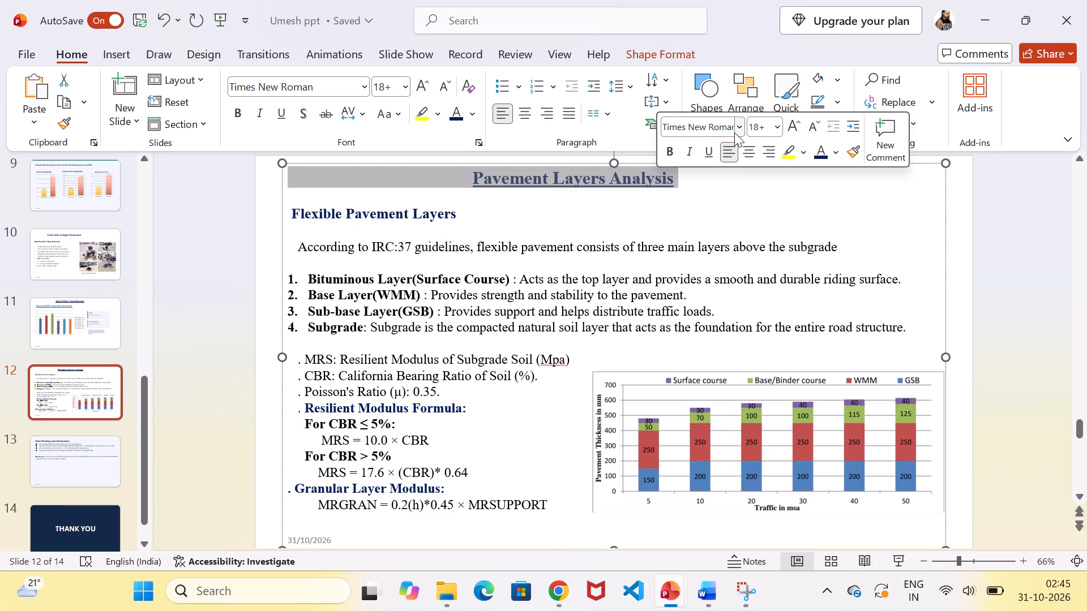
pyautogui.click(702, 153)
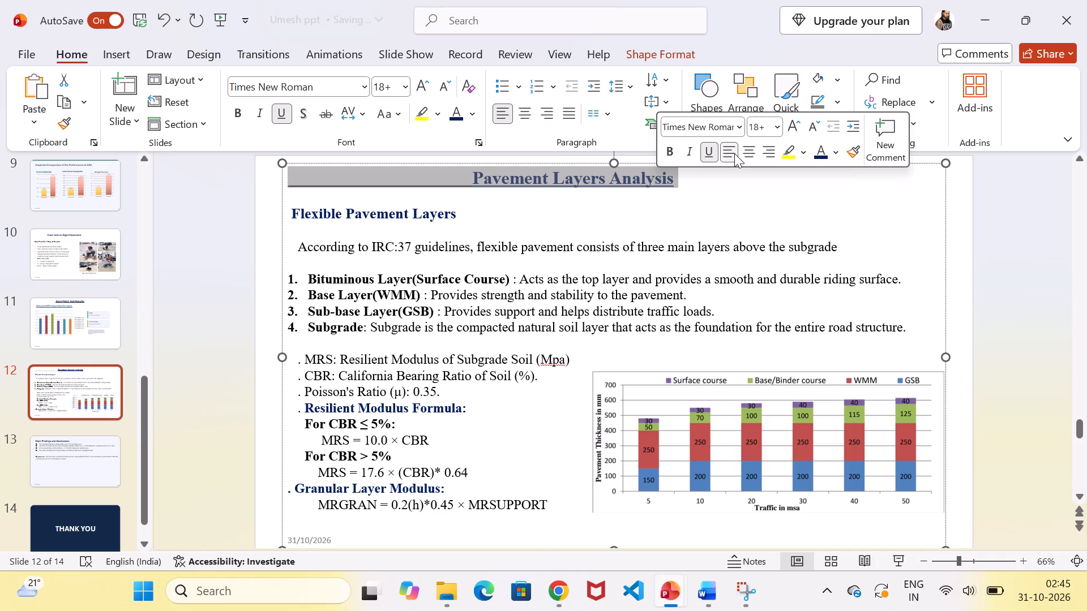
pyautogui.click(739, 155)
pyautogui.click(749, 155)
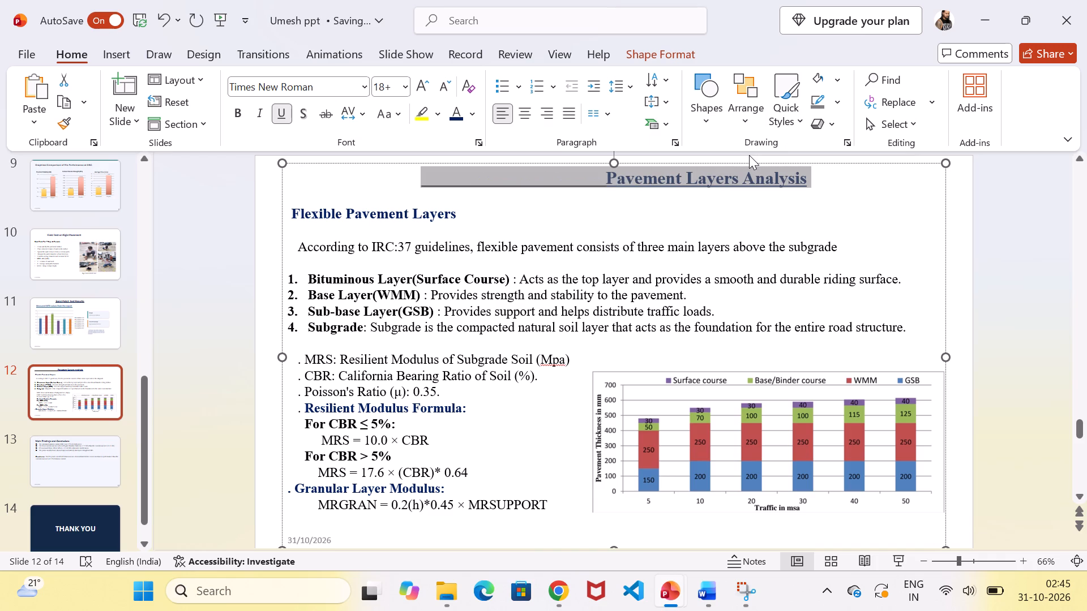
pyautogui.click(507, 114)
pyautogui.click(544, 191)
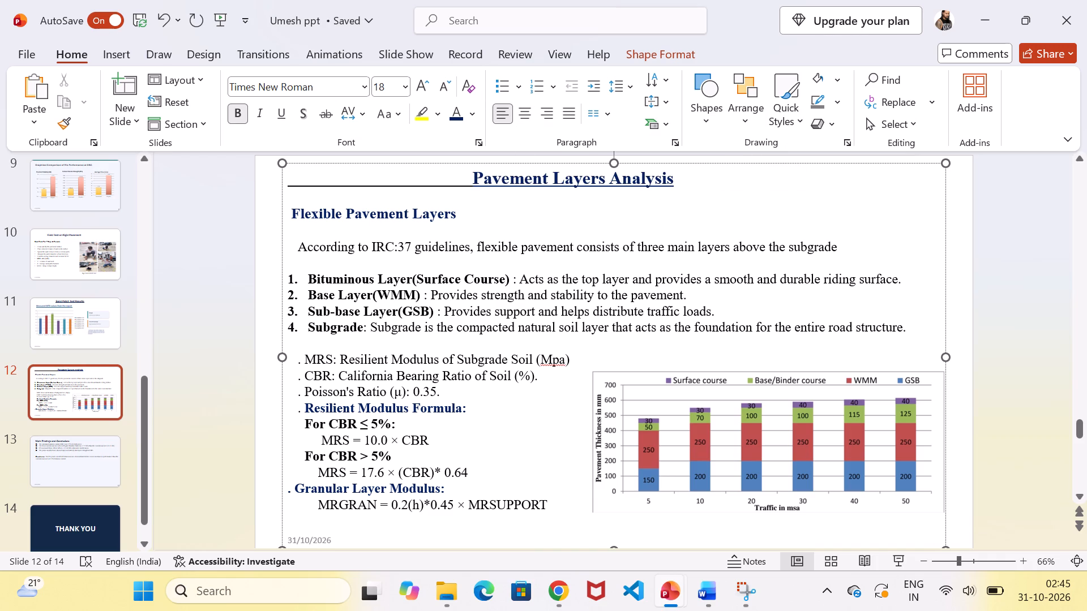
# Remove the underline from the entire "Pavement Layers Analysis" title line.
pyautogui.moveTo(292, 180); pyautogui.dragTo(568, 180)
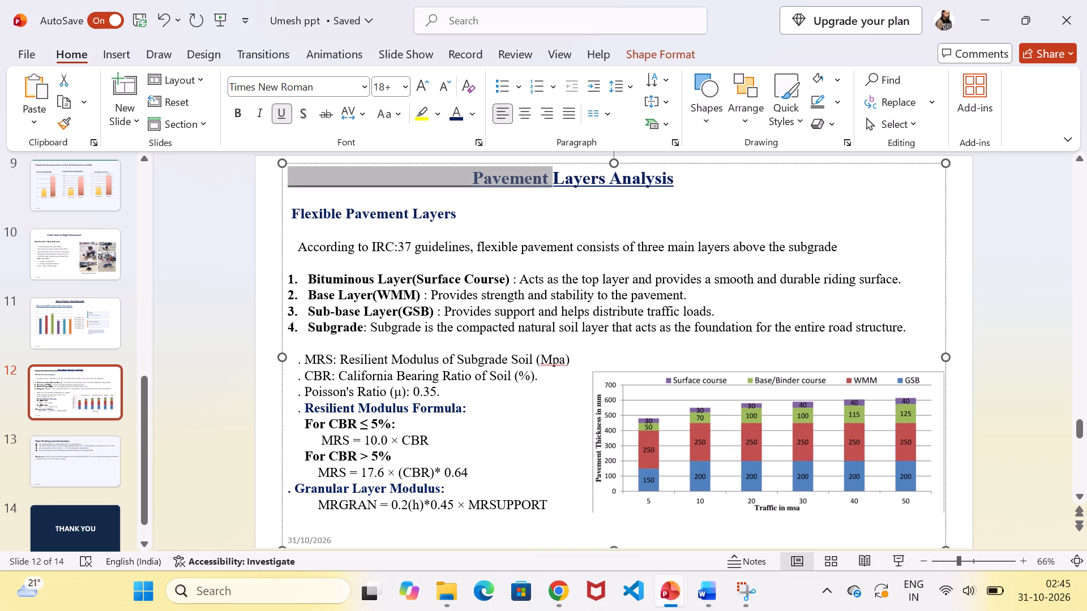
pyautogui.moveTo(568, 180); pyautogui.dragTo(656, 178)
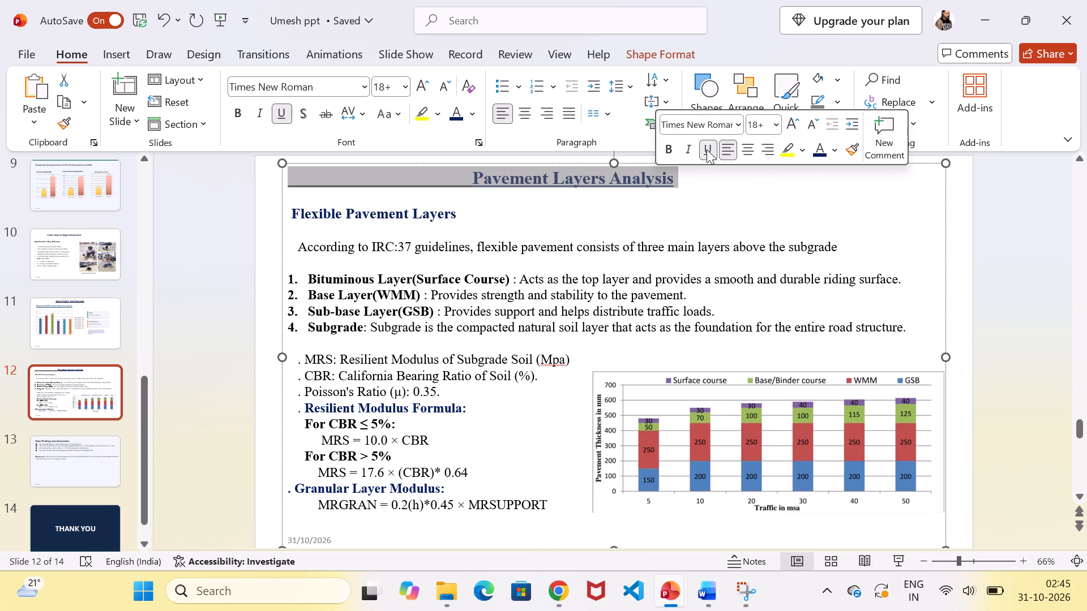
pyautogui.click(707, 149)
pyautogui.click(731, 218)
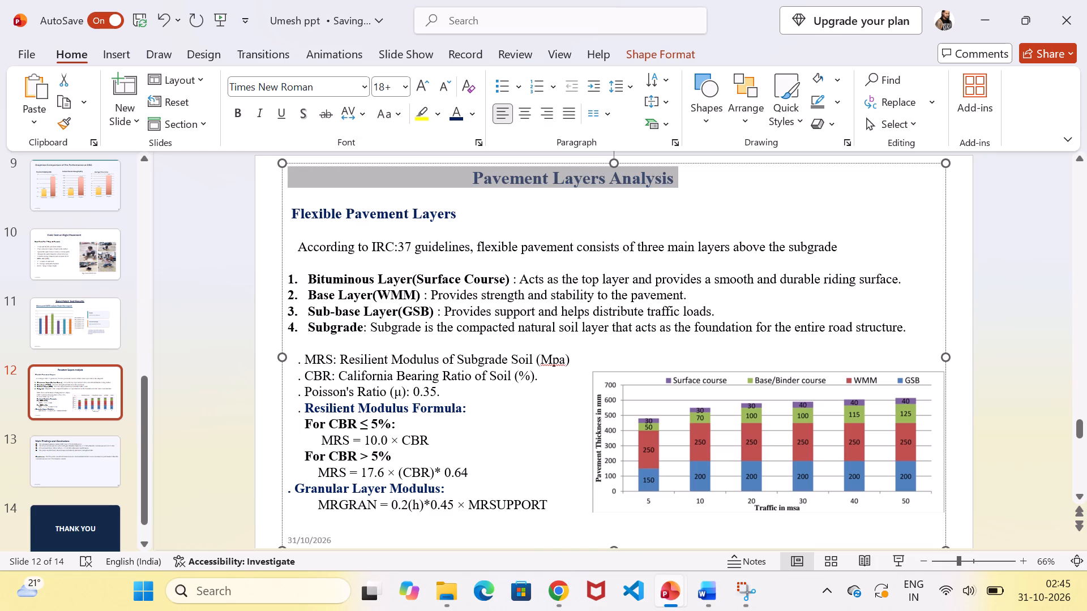
pyautogui.click(731, 218)
pyautogui.click(731, 218)
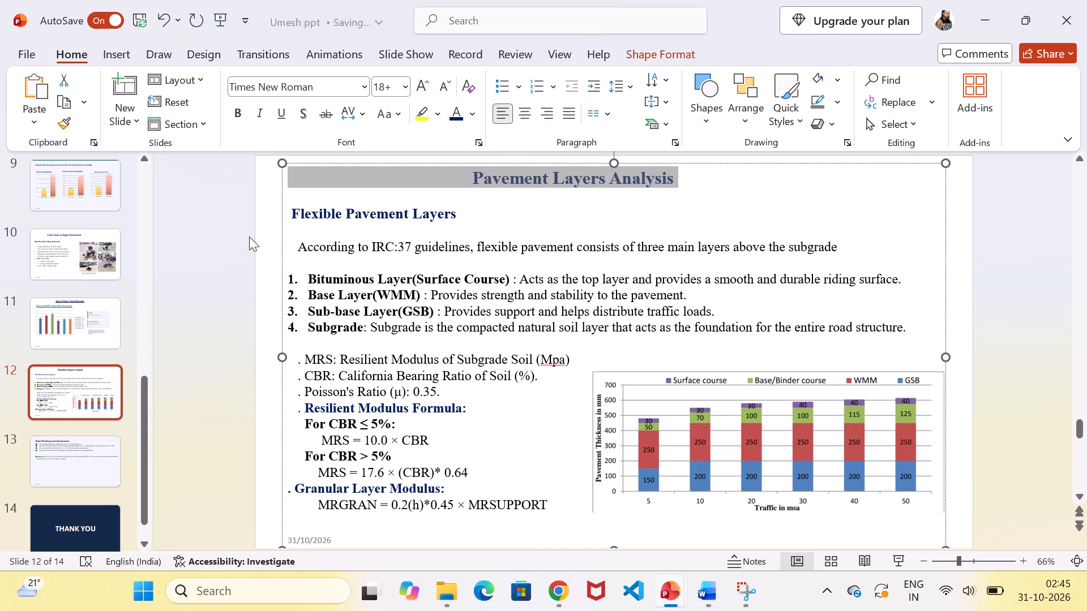
pyautogui.click(249, 236)
# Change the font of the "Pavement Layers Analysis" title to Aptos.
pyautogui.moveTo(466, 178); pyautogui.dragTo(652, 175)
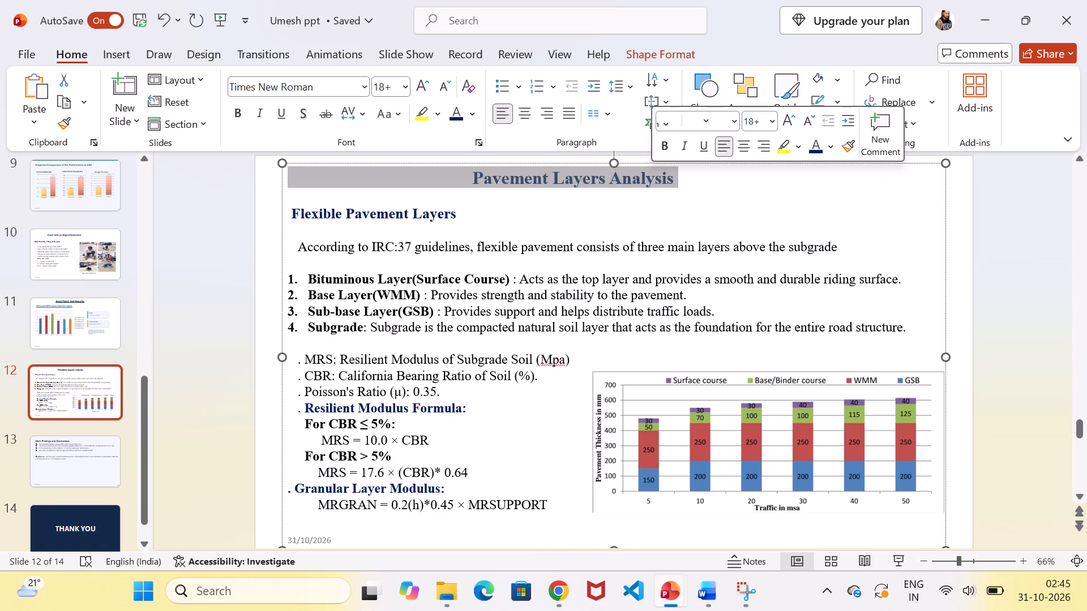
pyautogui.click(733, 127)
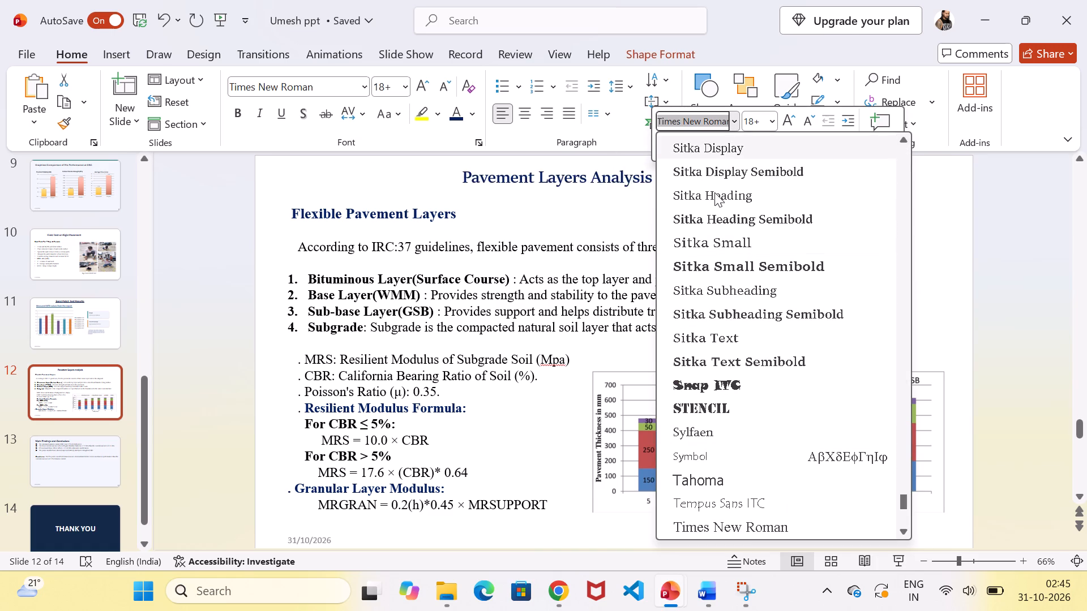
pyautogui.scroll(-1, 734, 328)
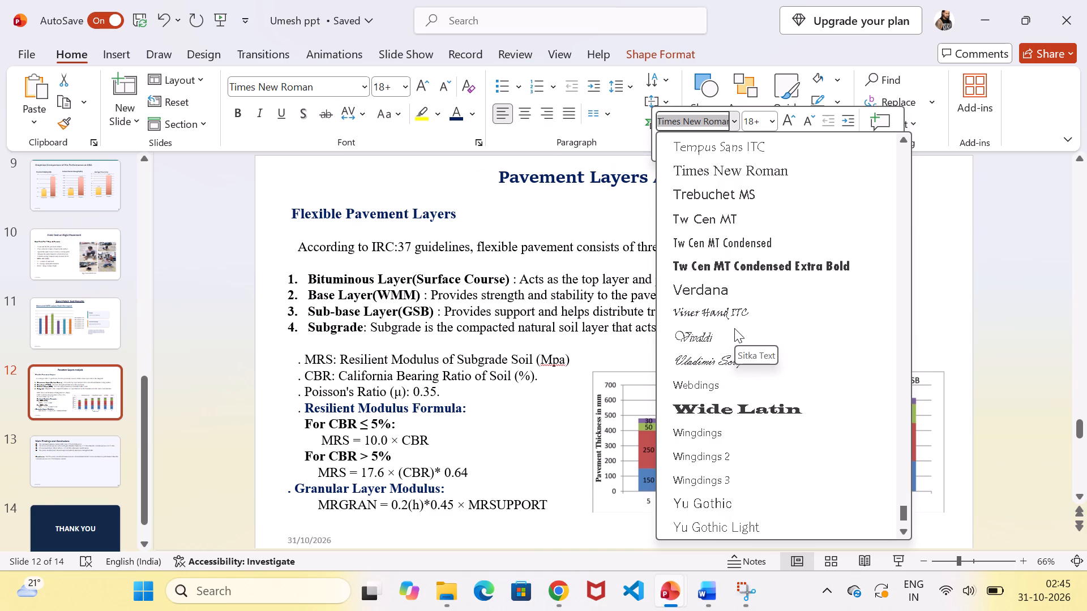
pyautogui.scroll(-3, 734, 328)
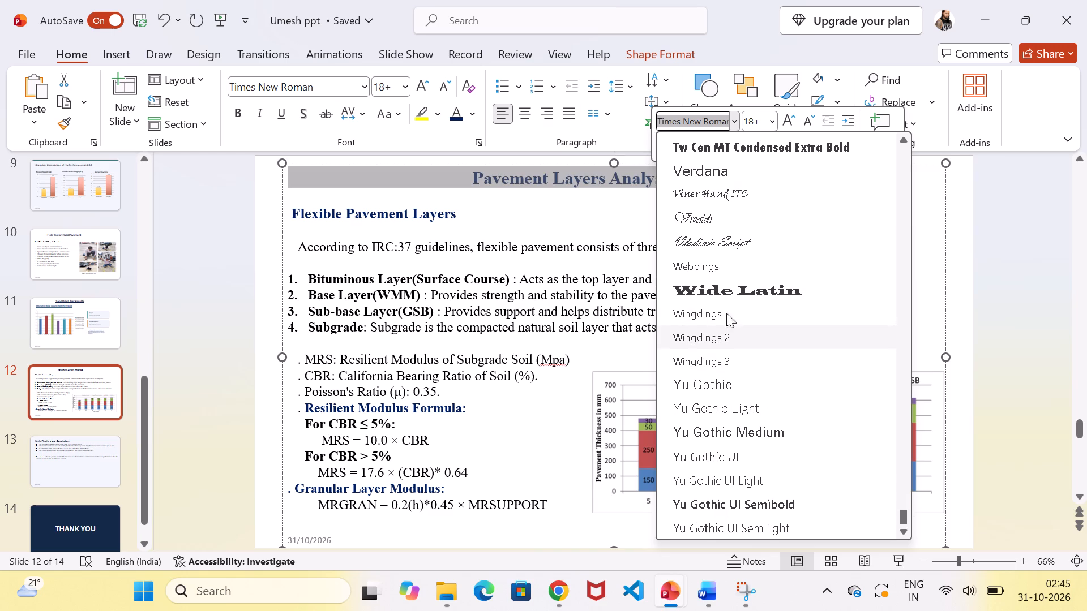
pyautogui.scroll(1, 712, 173)
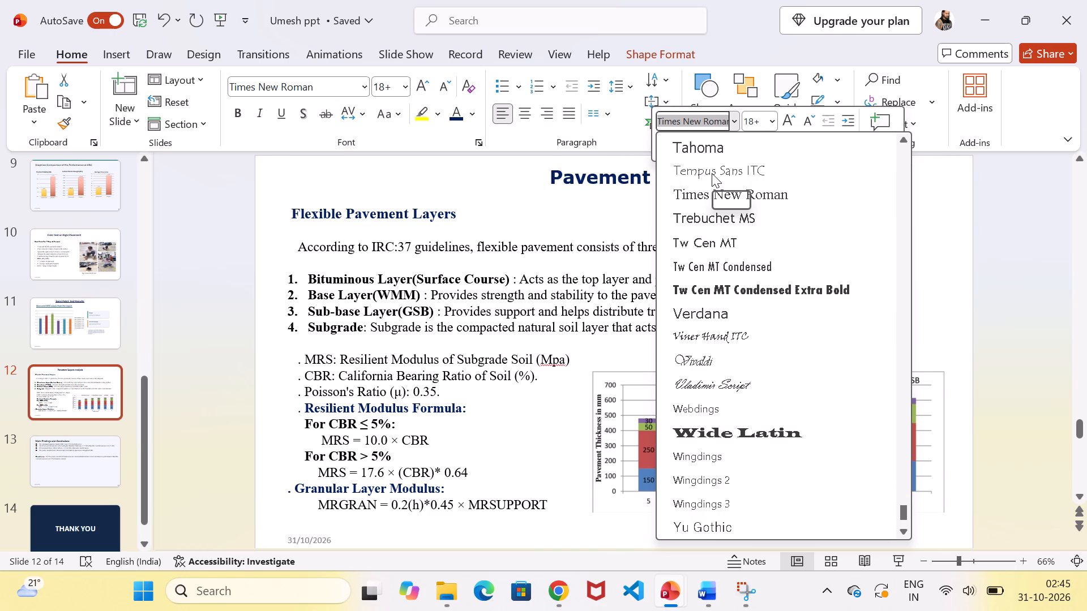
pyautogui.scroll(5, 712, 173)
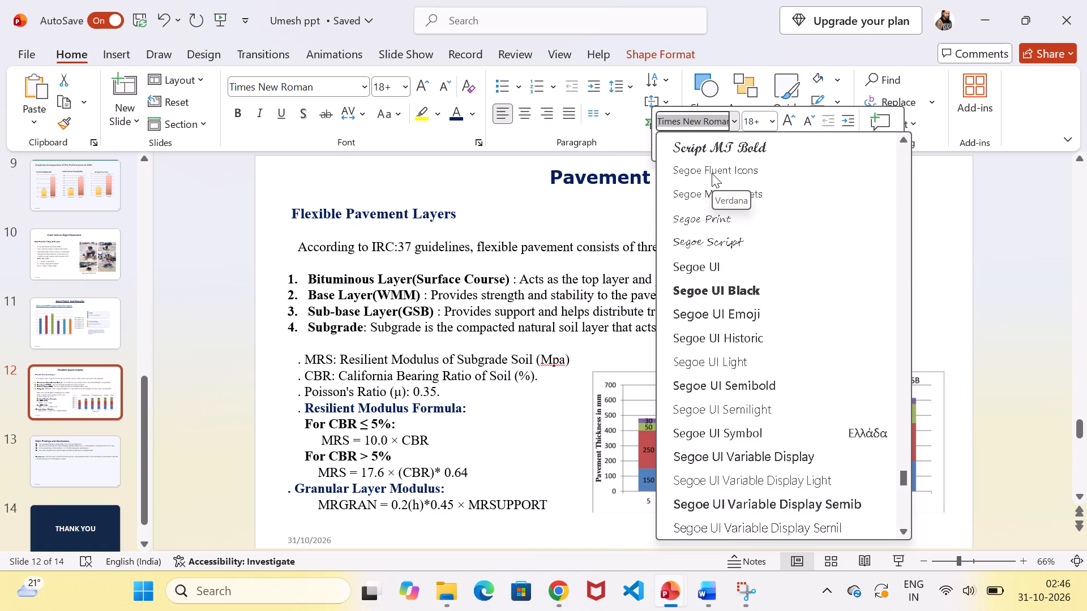
pyautogui.scroll(7, 712, 173)
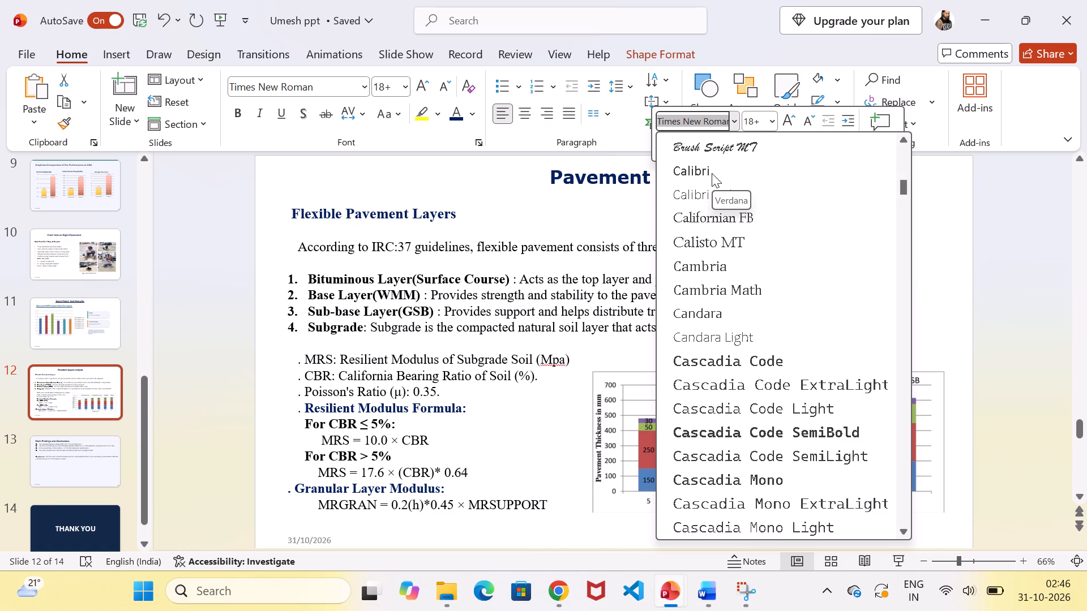
pyautogui.scroll(1, 712, 173)
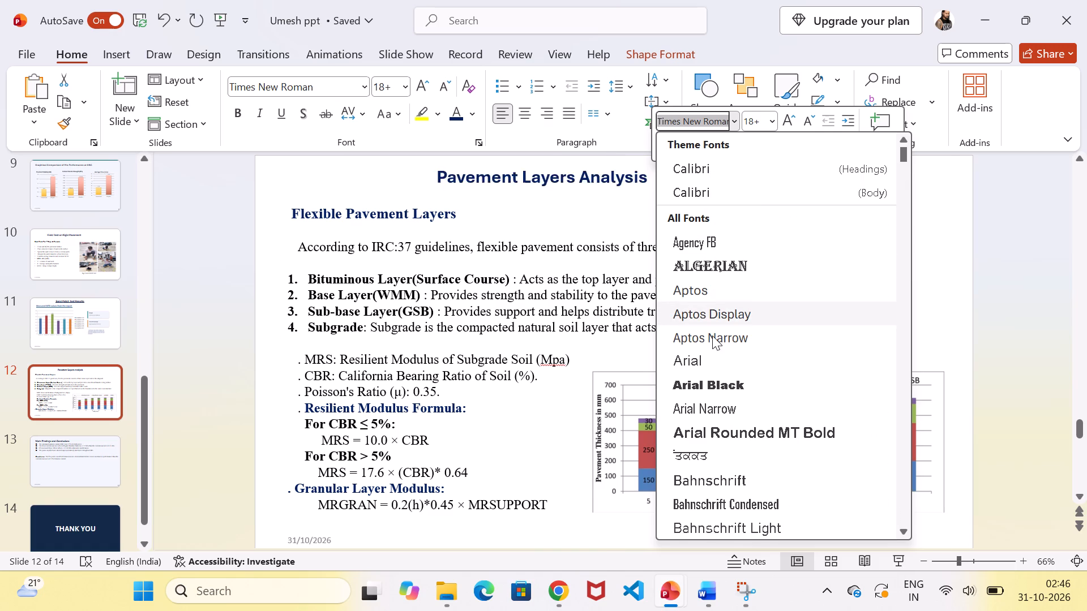
pyautogui.click(700, 279)
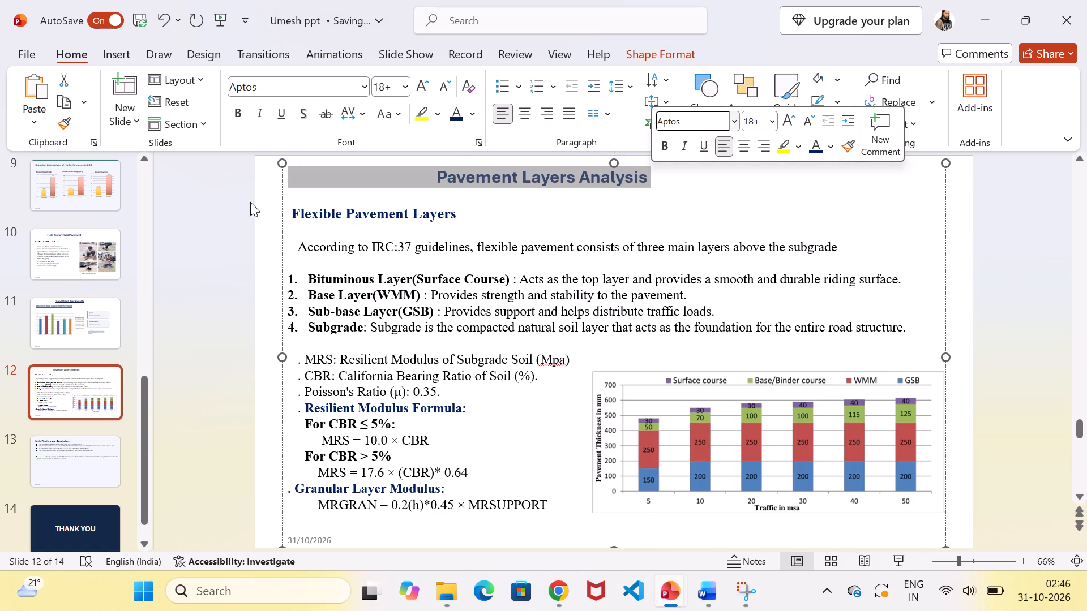
pyautogui.click(243, 204)
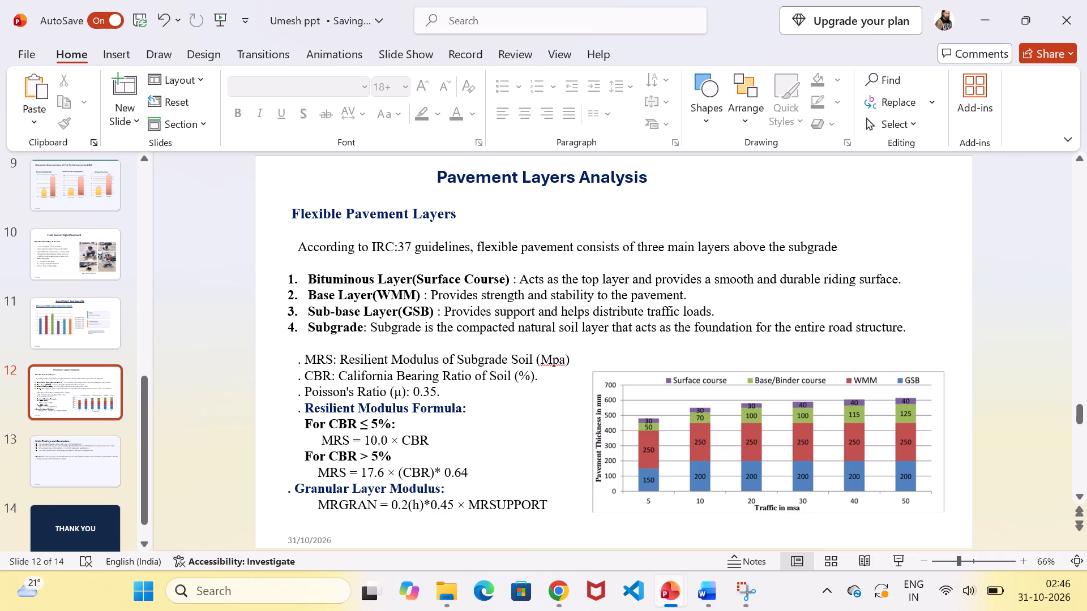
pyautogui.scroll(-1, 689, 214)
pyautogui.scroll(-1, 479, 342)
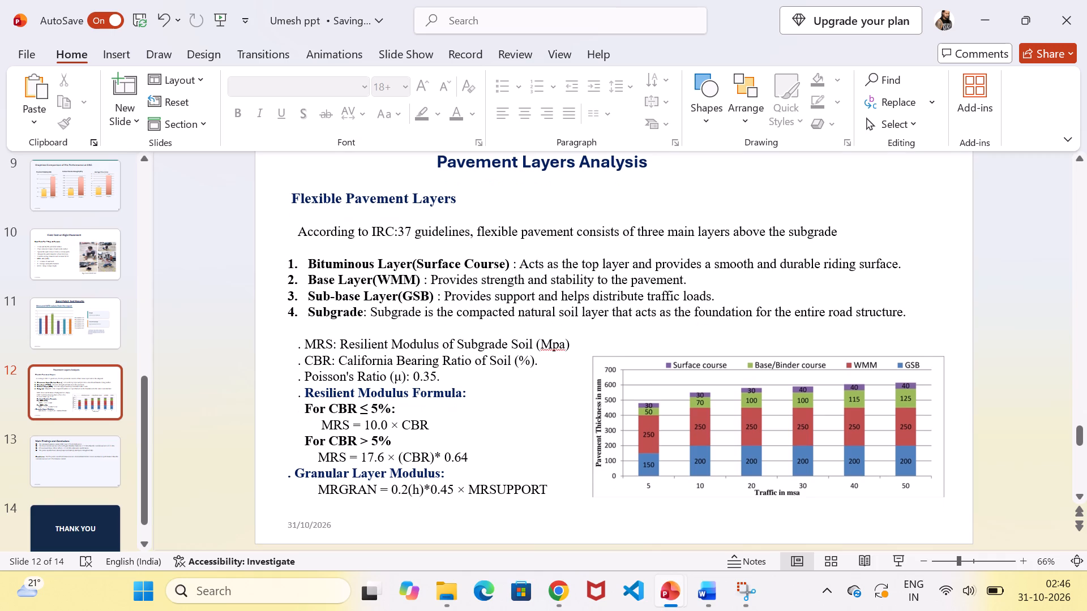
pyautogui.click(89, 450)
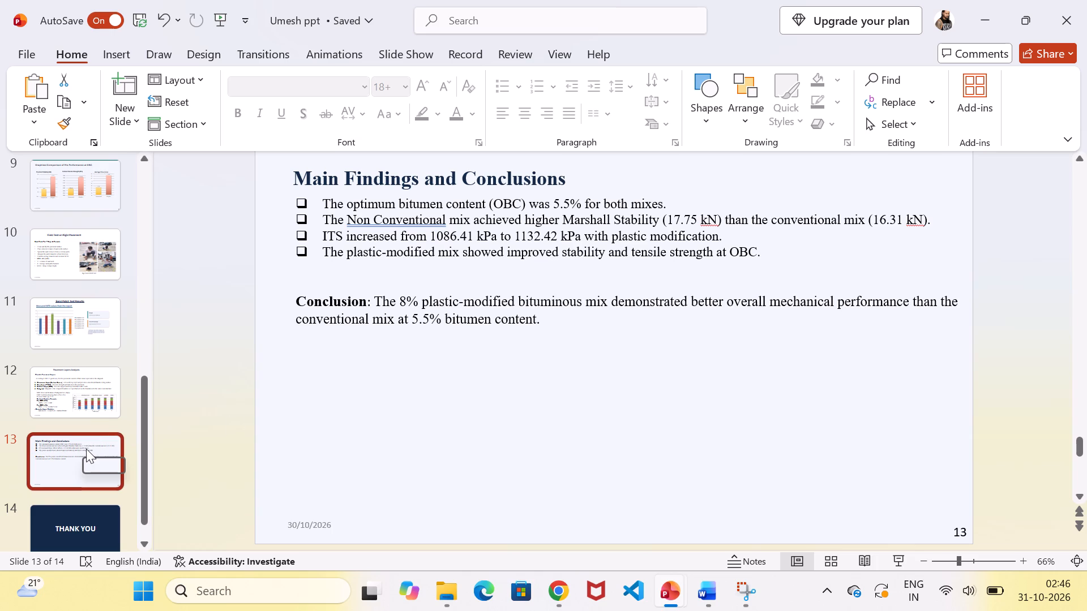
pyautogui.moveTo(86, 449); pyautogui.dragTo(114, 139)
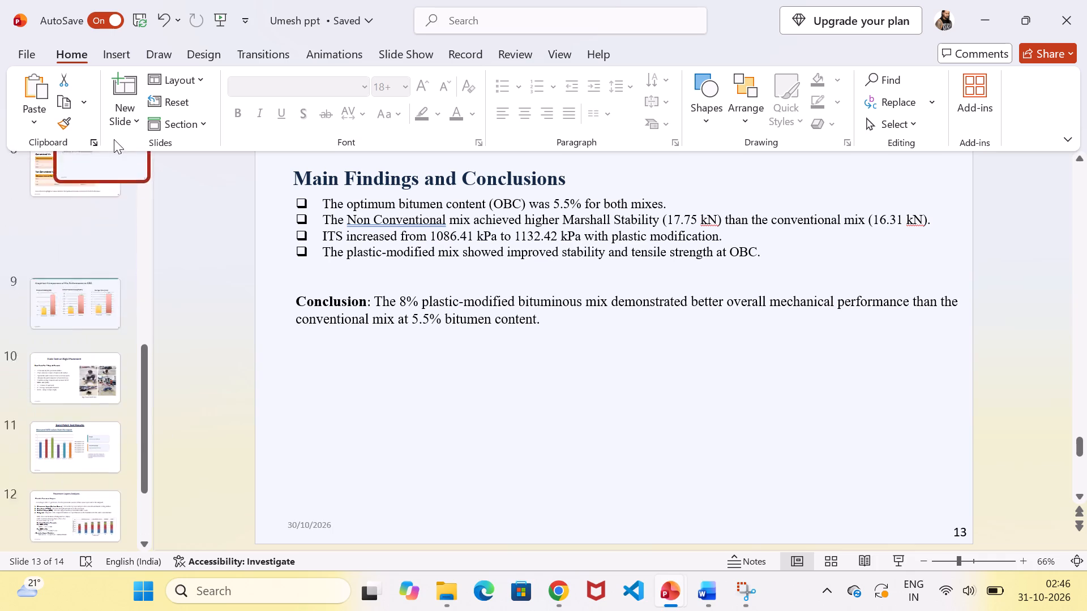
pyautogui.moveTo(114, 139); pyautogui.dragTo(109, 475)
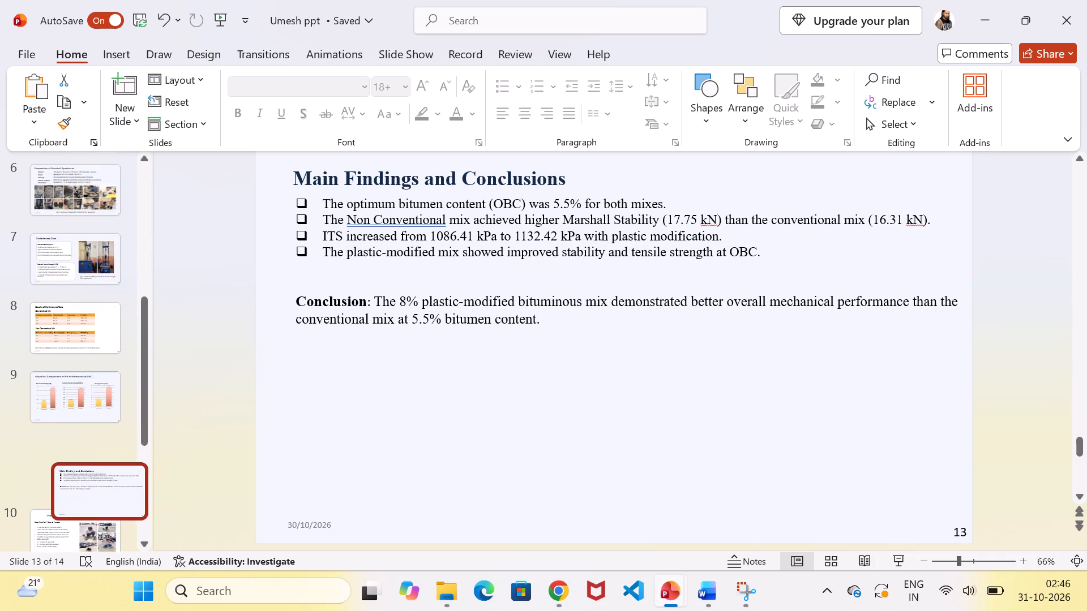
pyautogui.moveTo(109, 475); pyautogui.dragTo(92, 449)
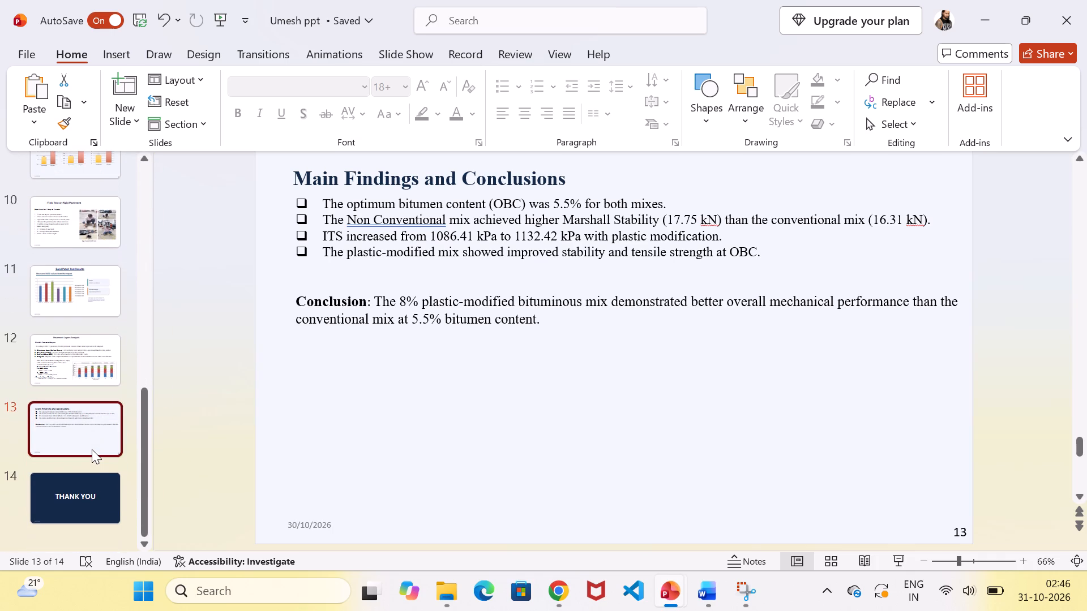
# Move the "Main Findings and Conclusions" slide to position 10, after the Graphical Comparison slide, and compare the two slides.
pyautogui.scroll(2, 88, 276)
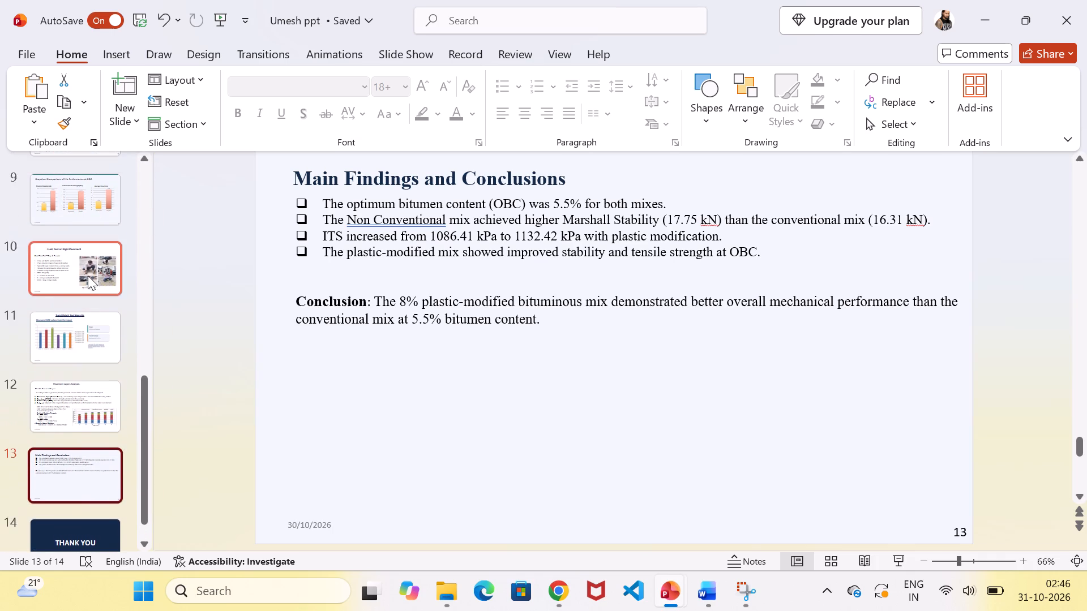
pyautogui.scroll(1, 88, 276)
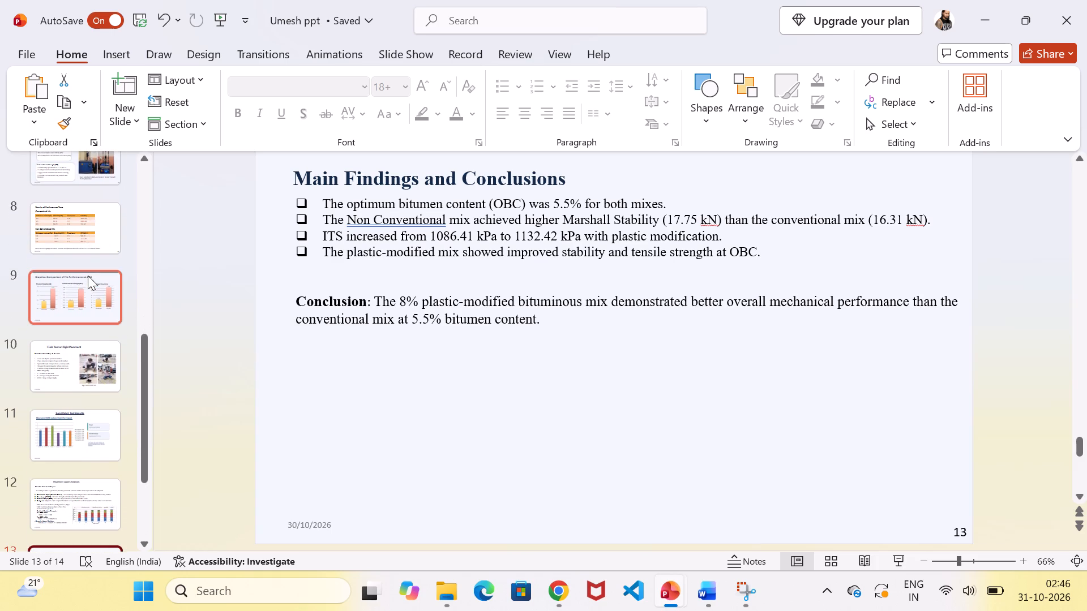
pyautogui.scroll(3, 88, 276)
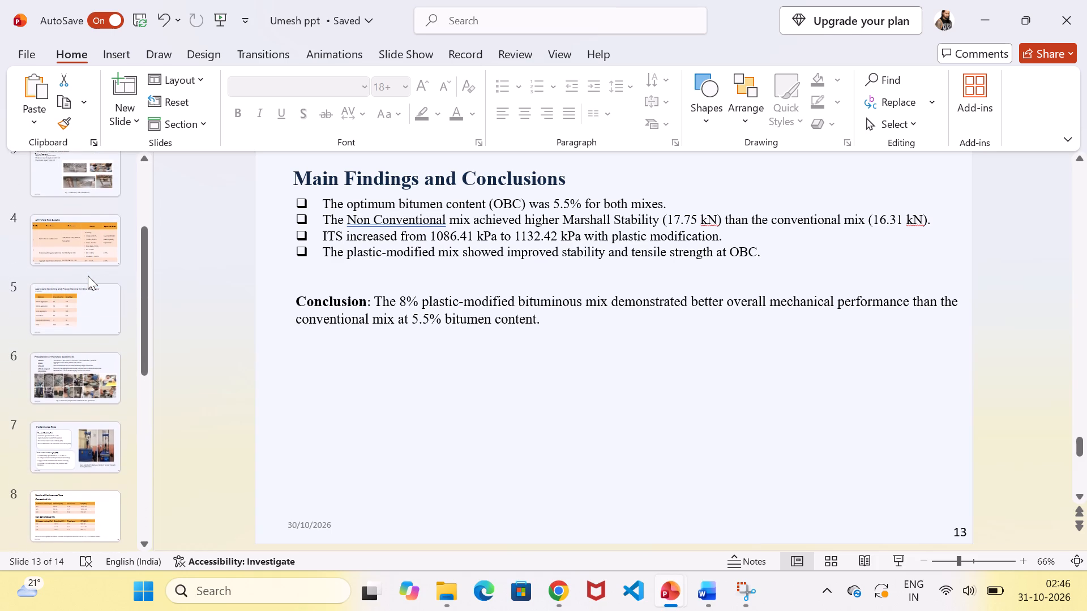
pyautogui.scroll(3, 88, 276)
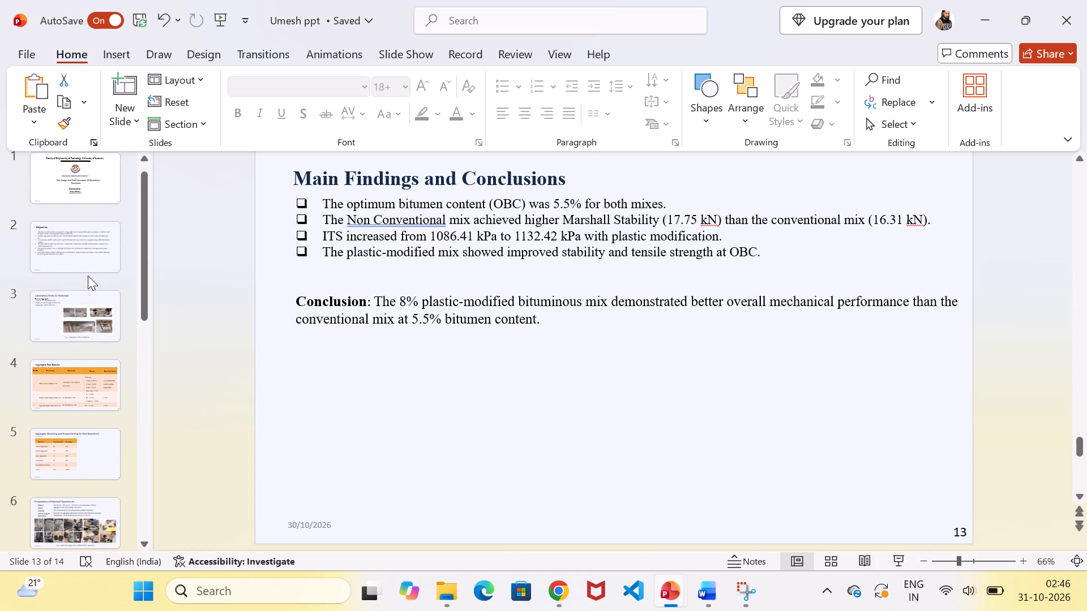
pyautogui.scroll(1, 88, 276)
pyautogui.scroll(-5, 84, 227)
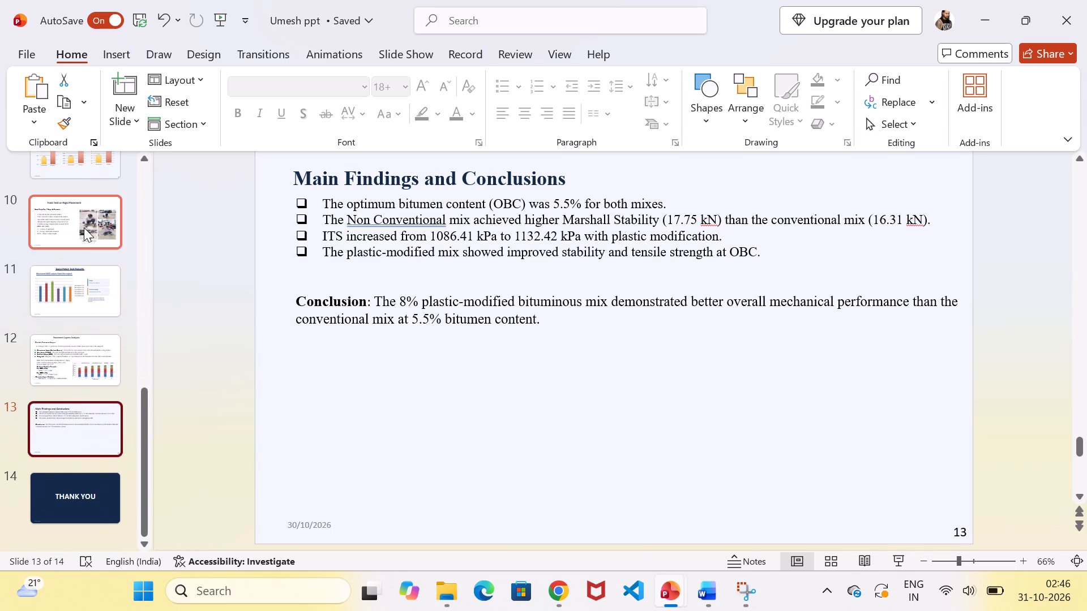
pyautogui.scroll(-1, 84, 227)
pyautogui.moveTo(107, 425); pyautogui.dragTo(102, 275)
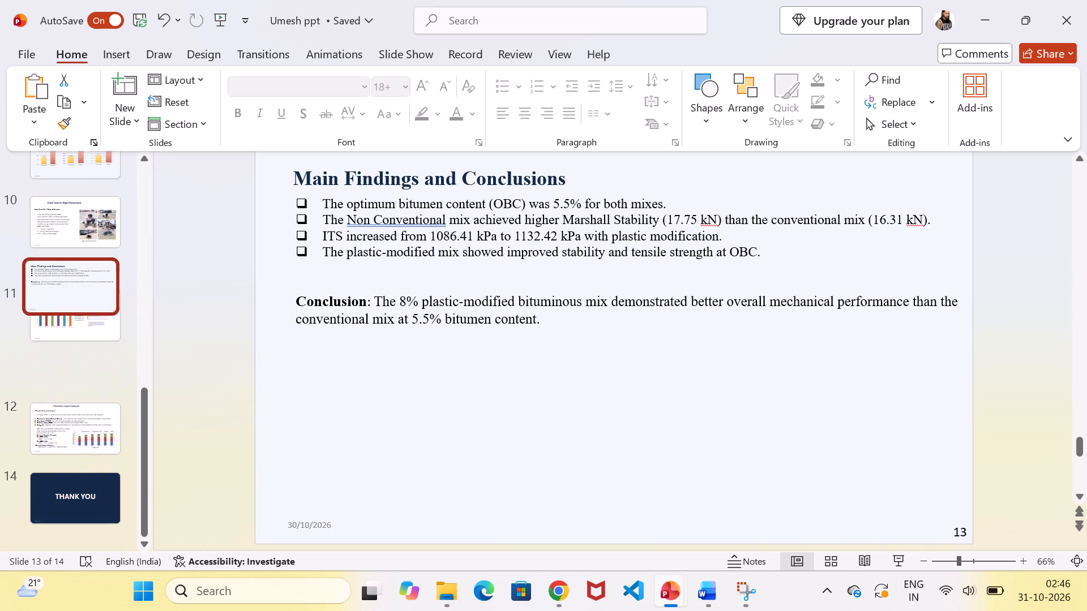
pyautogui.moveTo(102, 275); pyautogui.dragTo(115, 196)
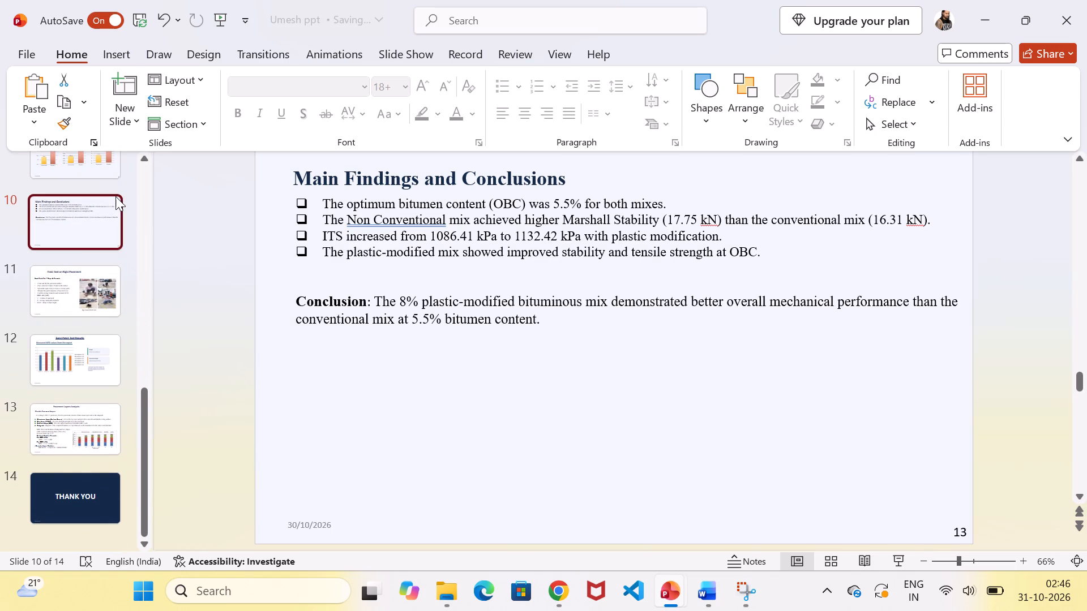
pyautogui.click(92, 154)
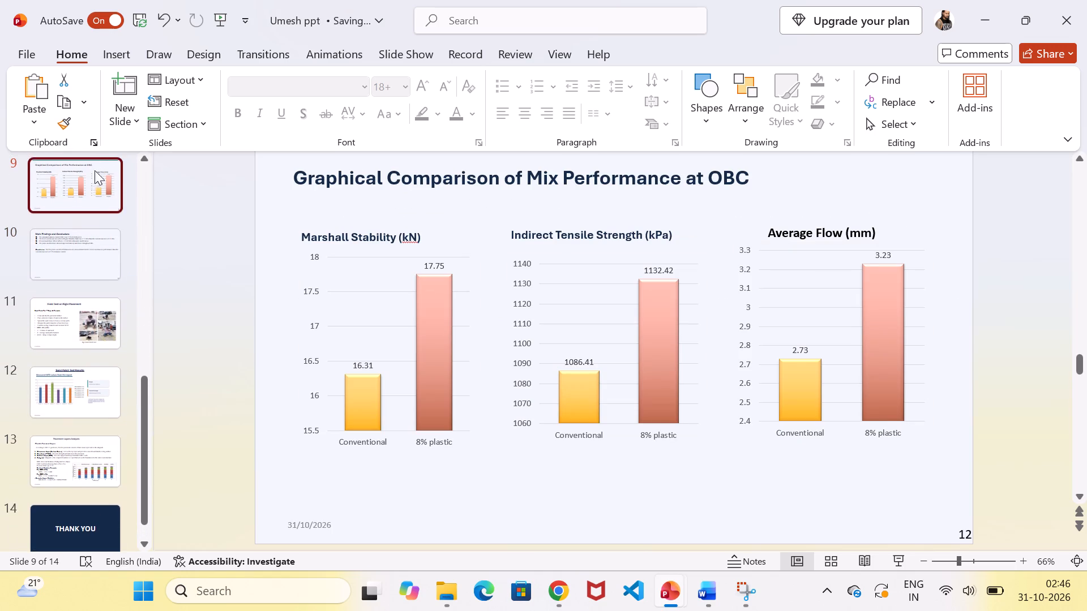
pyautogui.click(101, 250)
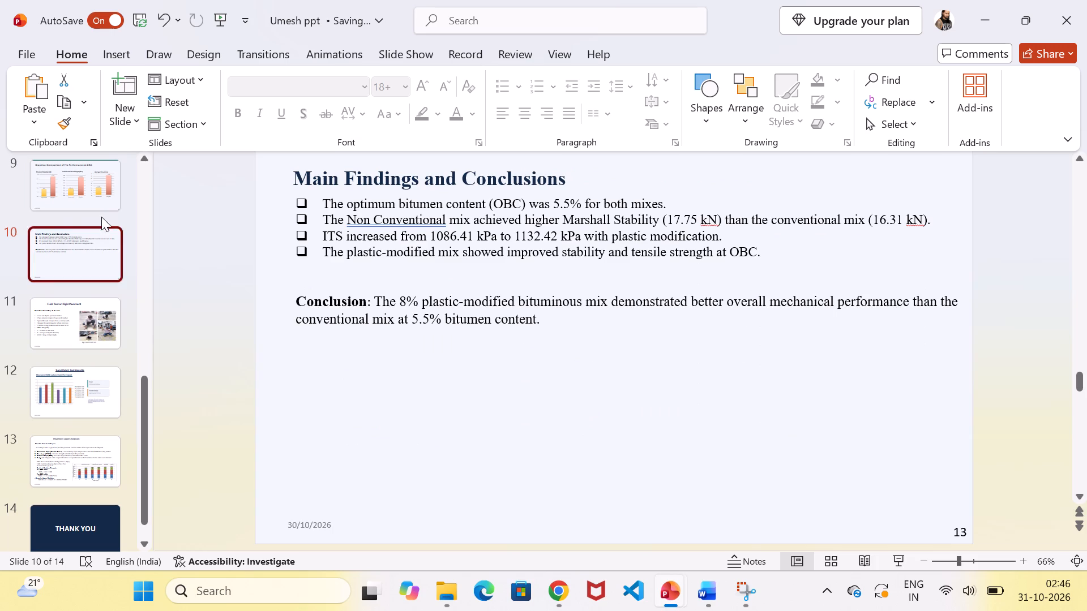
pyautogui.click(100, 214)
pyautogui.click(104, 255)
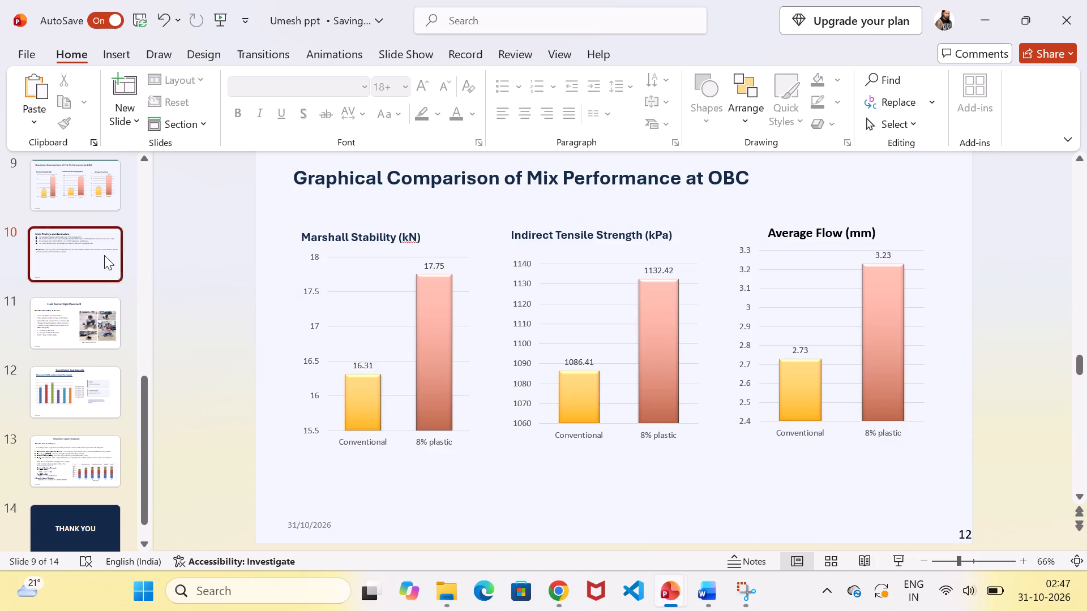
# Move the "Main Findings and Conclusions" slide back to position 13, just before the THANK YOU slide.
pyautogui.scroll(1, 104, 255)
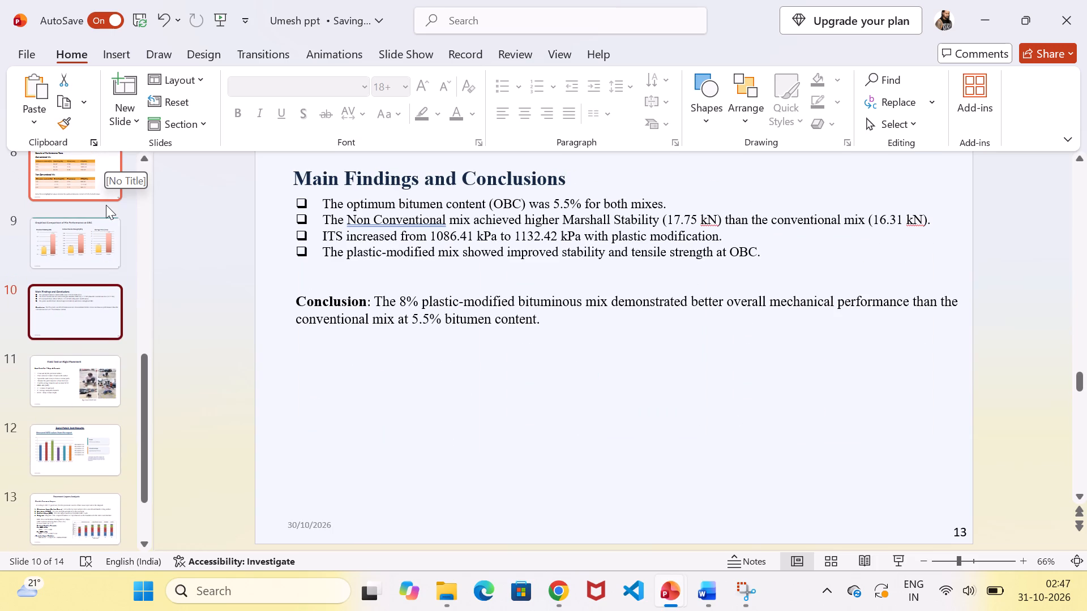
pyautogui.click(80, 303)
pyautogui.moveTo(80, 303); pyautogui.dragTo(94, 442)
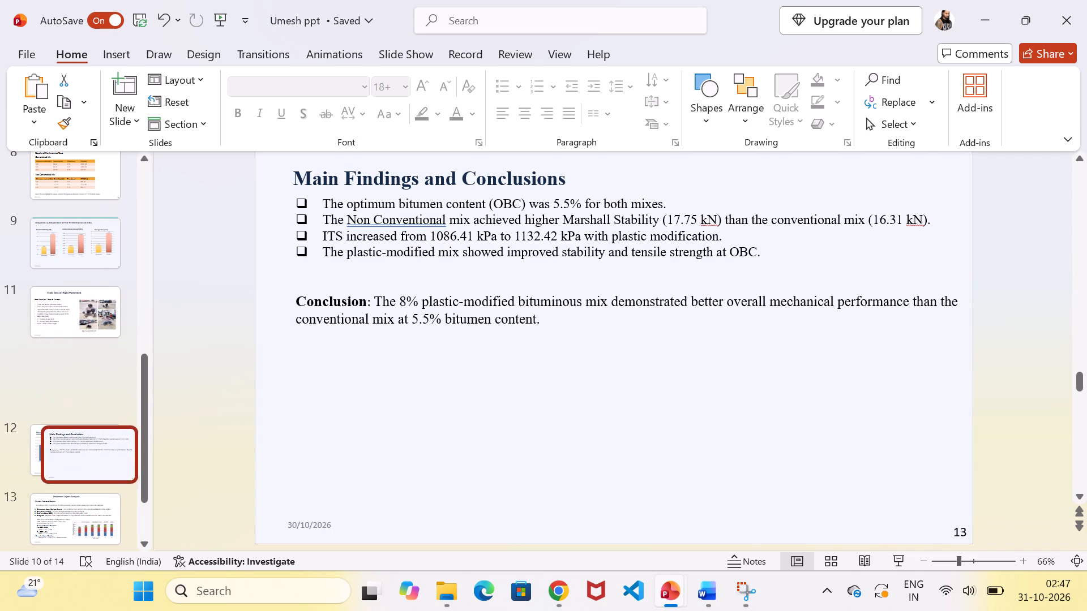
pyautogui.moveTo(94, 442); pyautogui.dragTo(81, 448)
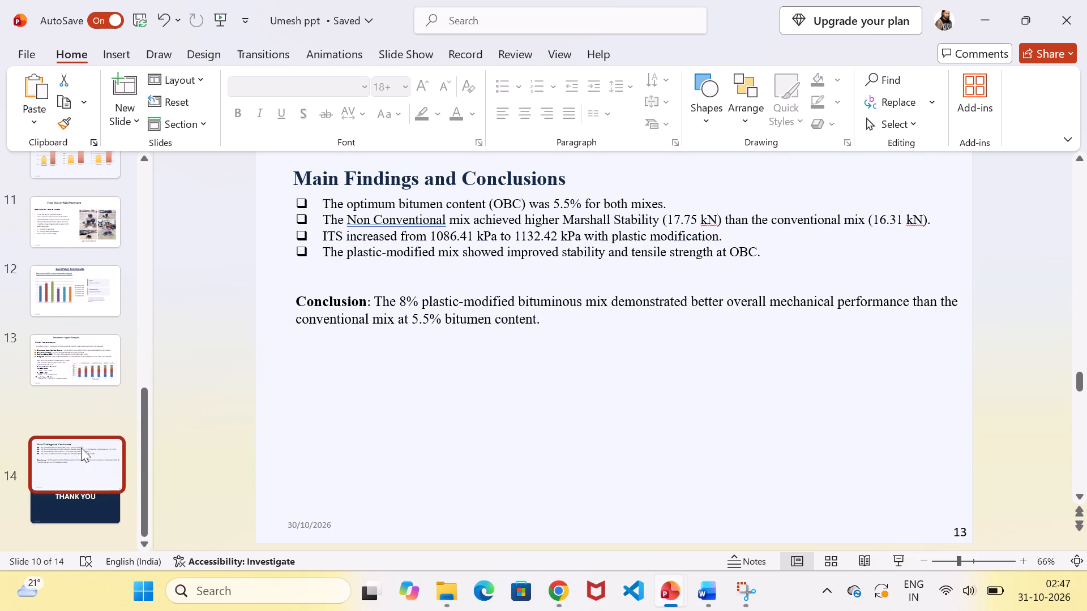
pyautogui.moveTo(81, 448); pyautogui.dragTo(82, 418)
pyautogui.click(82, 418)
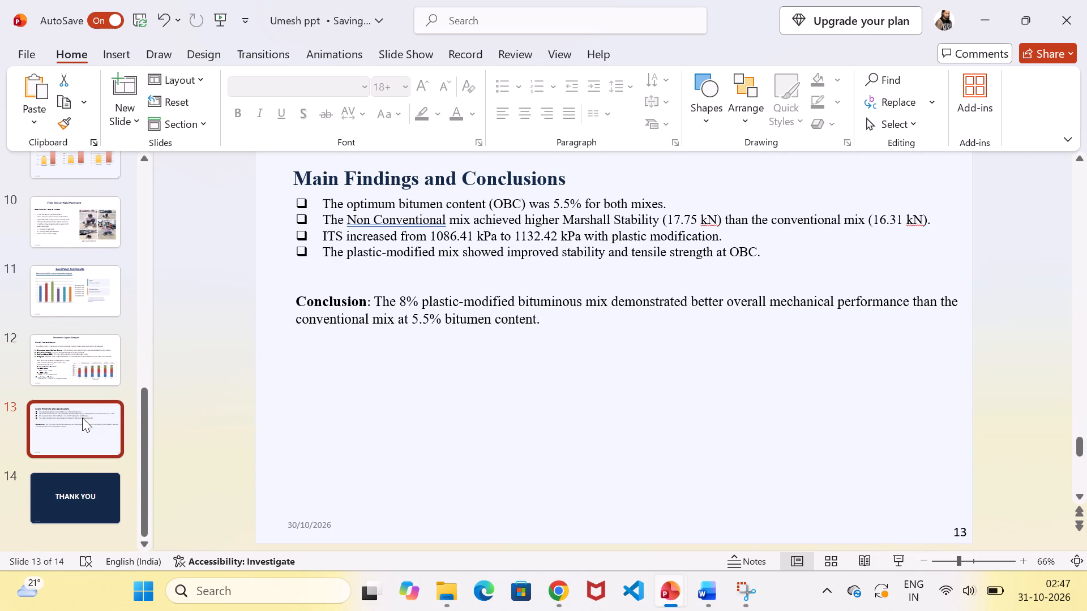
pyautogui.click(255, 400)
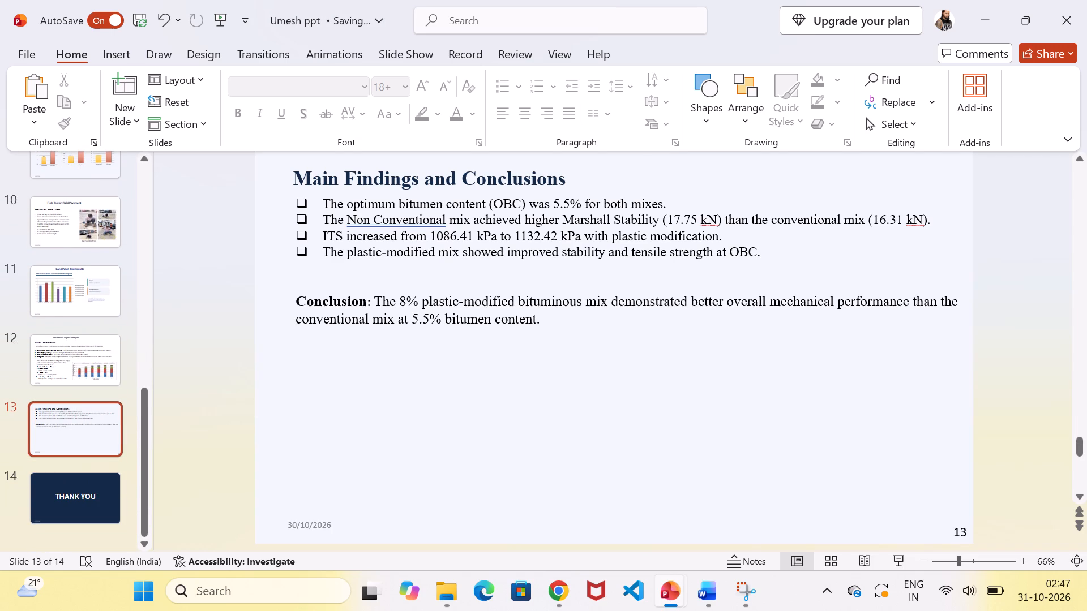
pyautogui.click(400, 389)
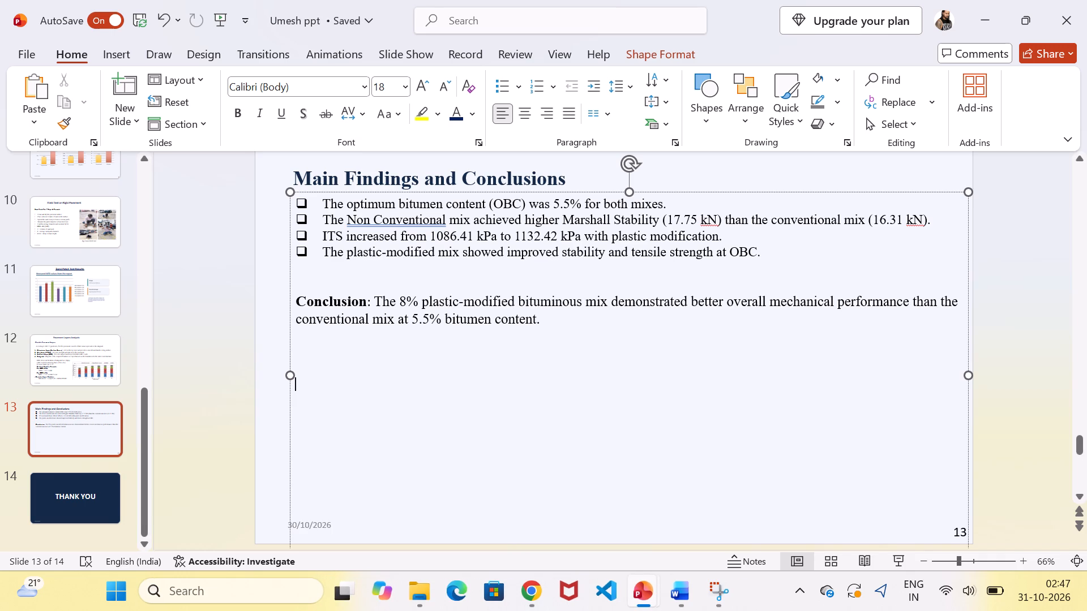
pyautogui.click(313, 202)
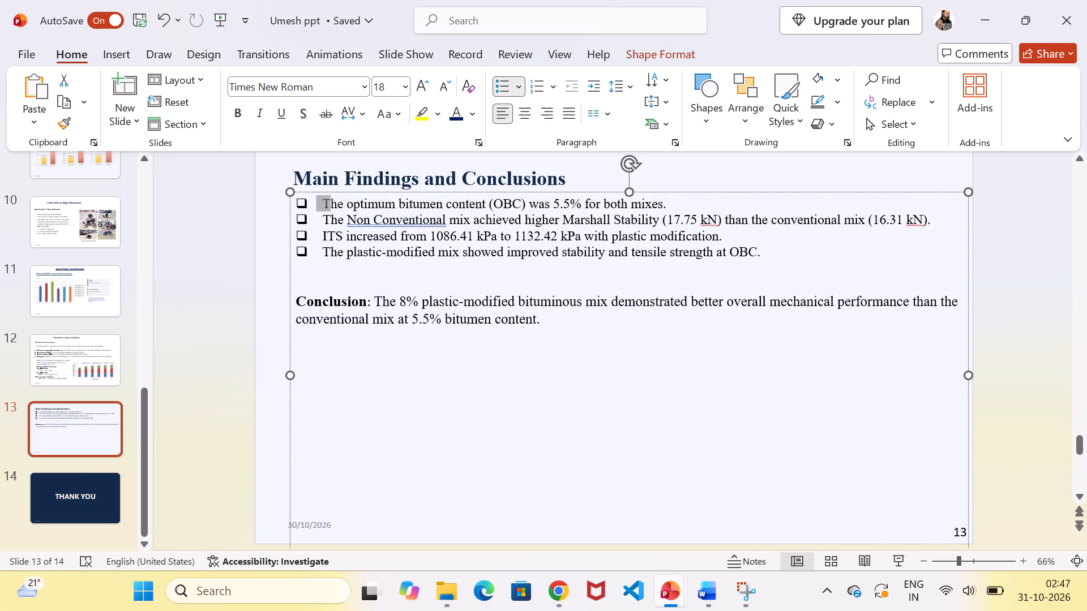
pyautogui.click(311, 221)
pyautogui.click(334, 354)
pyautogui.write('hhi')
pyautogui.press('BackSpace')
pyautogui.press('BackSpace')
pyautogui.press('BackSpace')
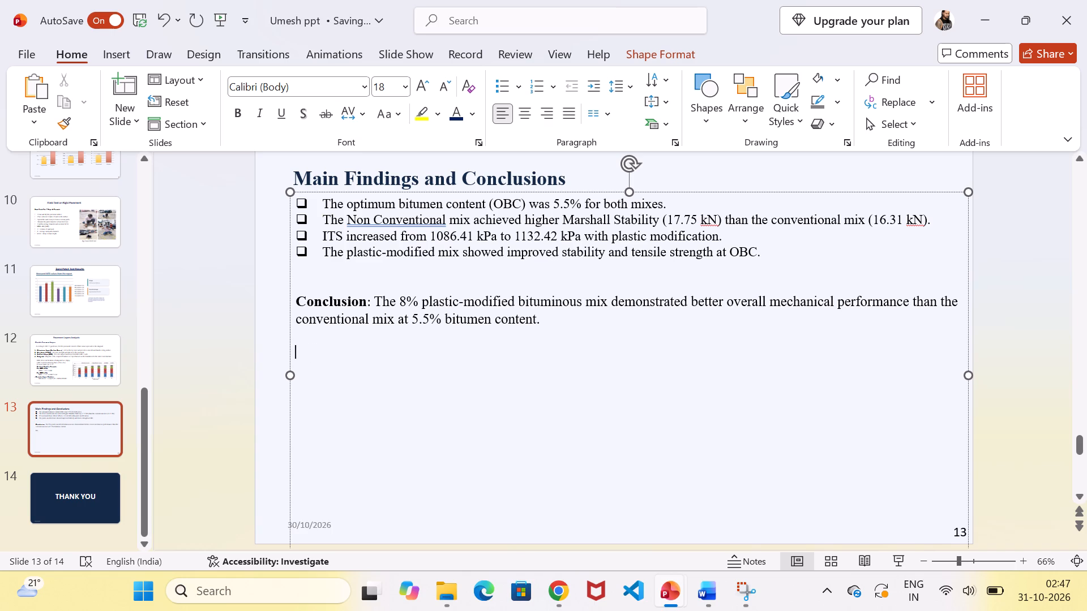
# Indent the empty line below the Conclusion paragraph on the "Main Findings and Conclusions" slide with eleven spaces.
pyautogui.press('space')
pyautogui.press('space')
pyautogui.press('space')
pyautogui.press('space')
pyautogui.press('space')
pyautogui.press('space')
pyautogui.press('space')
pyautogui.press('space')
pyautogui.press('space')
pyautogui.press('space')
pyautogui.press('space')
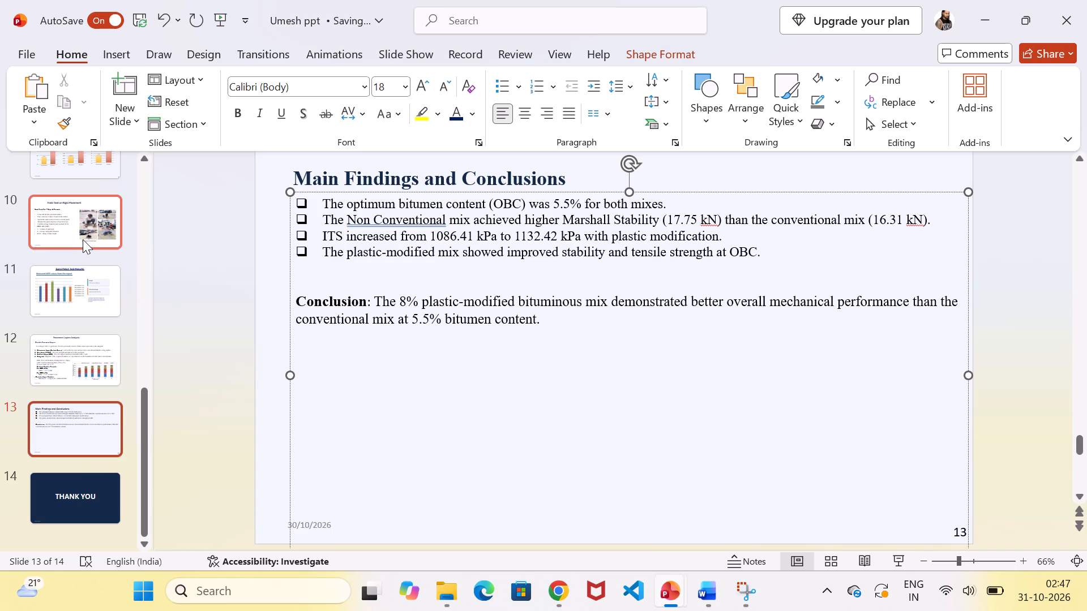
pyautogui.scroll(1, 80, 239)
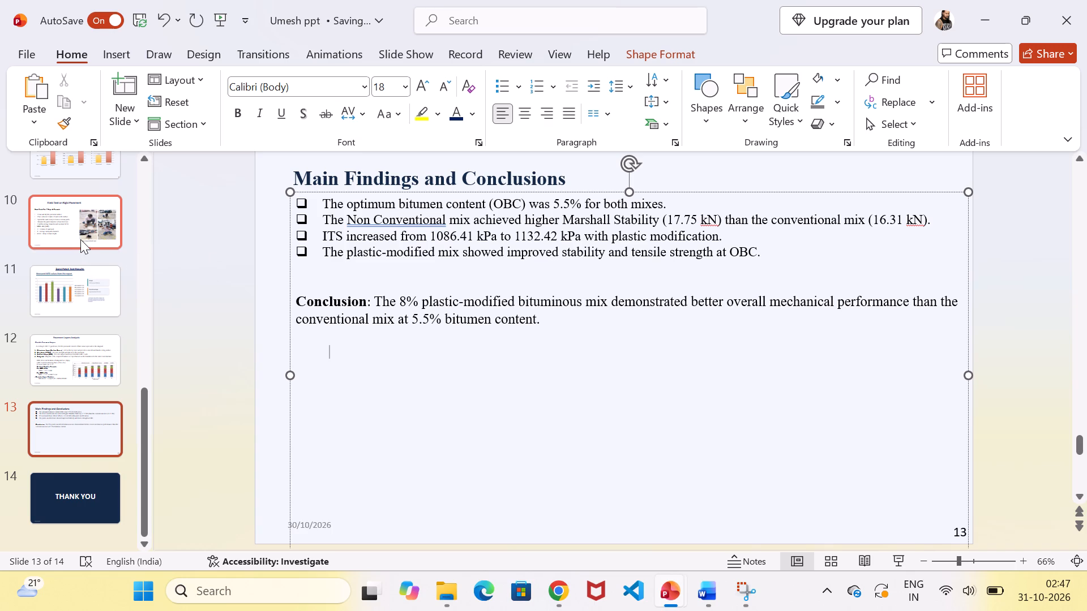